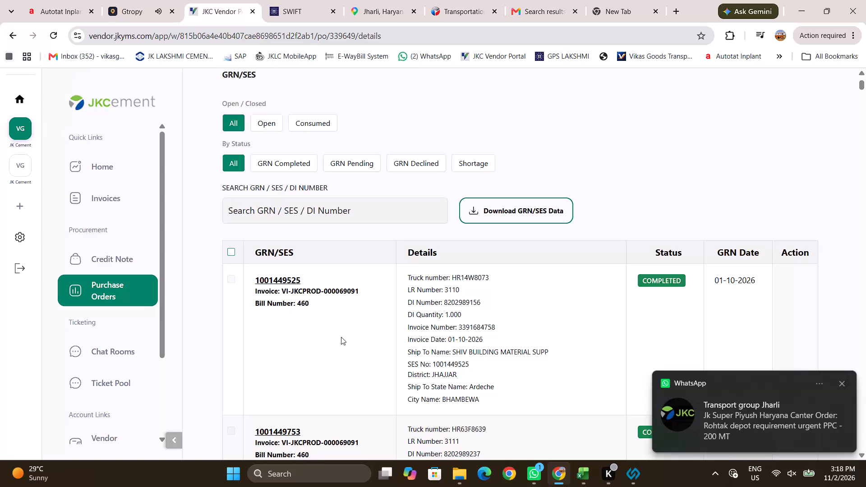
# Dismiss the WhatsApp notification, select all GRN/SES entries on the purchase order, and open the invoice submission form for them.
pyautogui.click(843, 382)
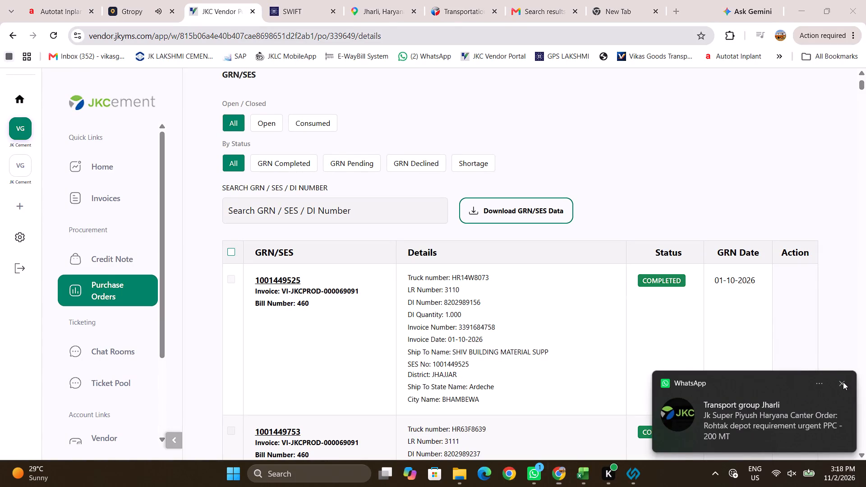
pyautogui.click(230, 256)
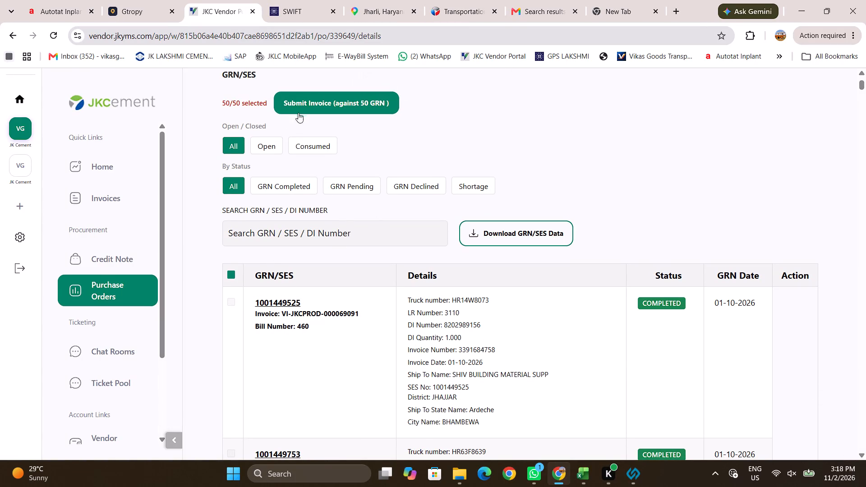
pyautogui.click(308, 103)
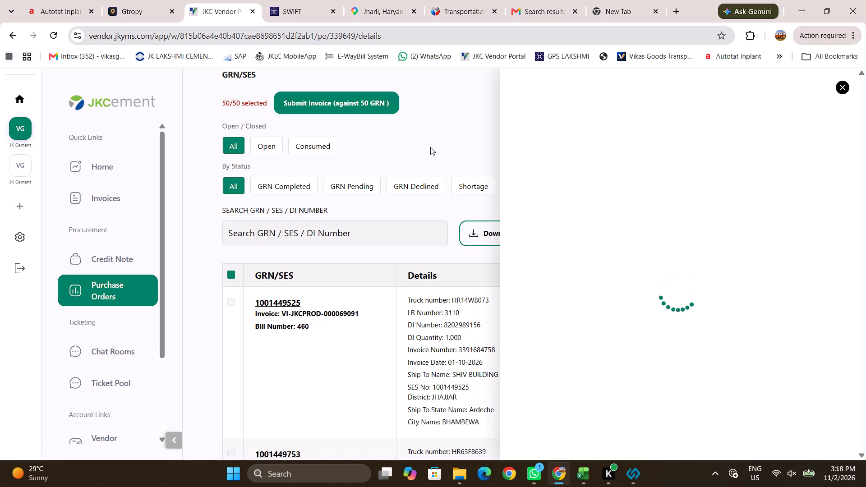
# Switch to the Autoplant site to view the direct orders assigned for the Jharli plant.
pyautogui.click(37, 0)
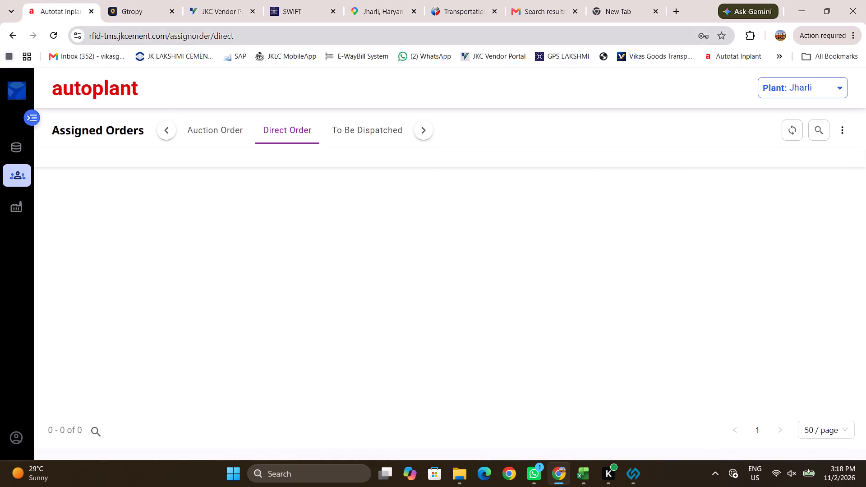
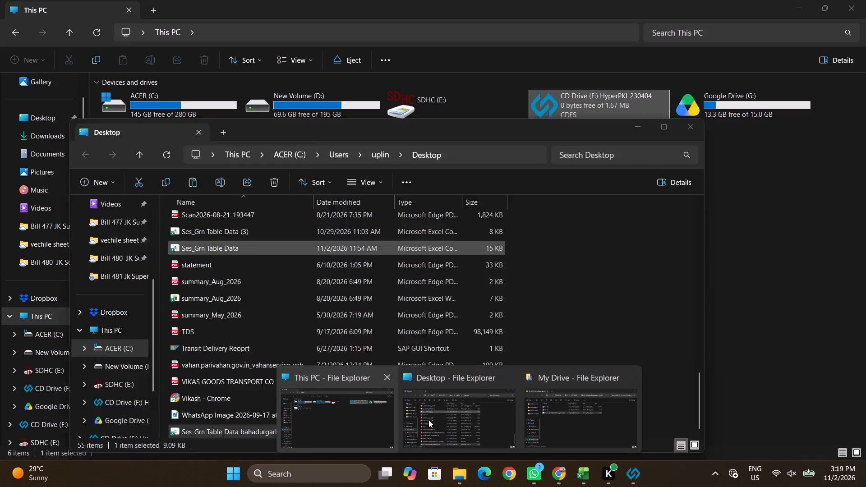
# Switch to the My Drive window in File Explorer and open BILL > Bill 2026 > Bill 481 Jk Super Bhadurgarh Fright.
pyautogui.click(563, 413)
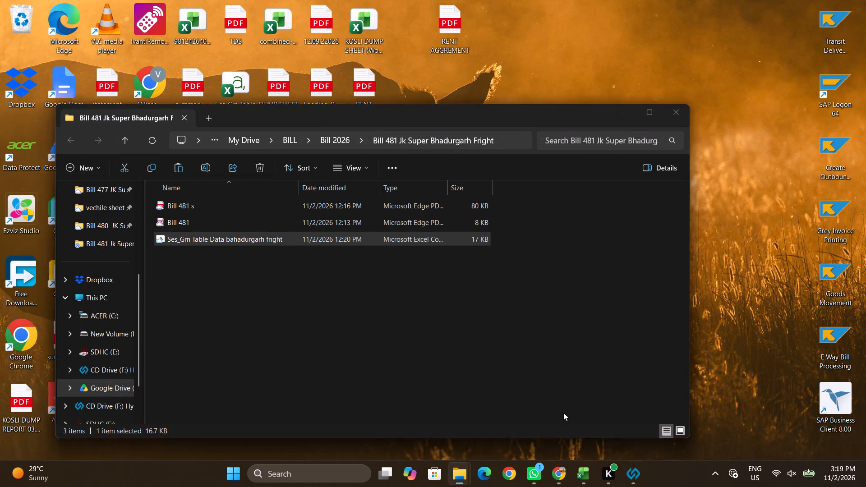
pyautogui.scroll(-2, 290, 316)
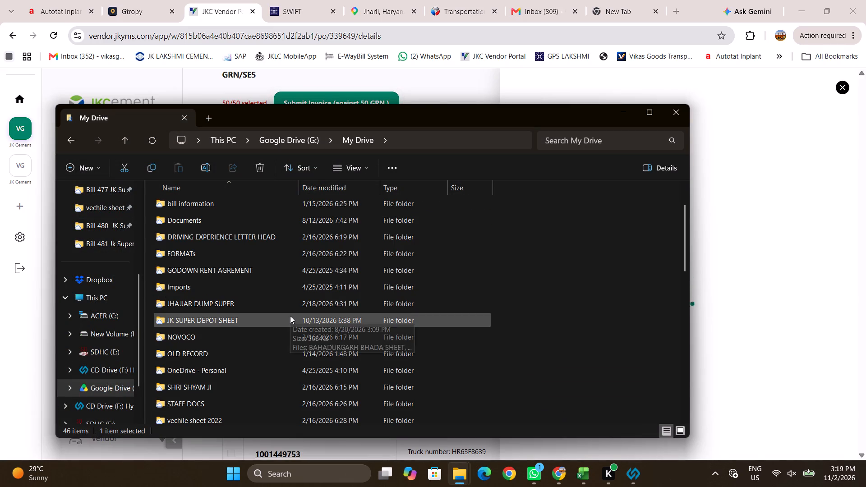
pyautogui.scroll(-4, 290, 316)
pyautogui.scroll(3, 290, 316)
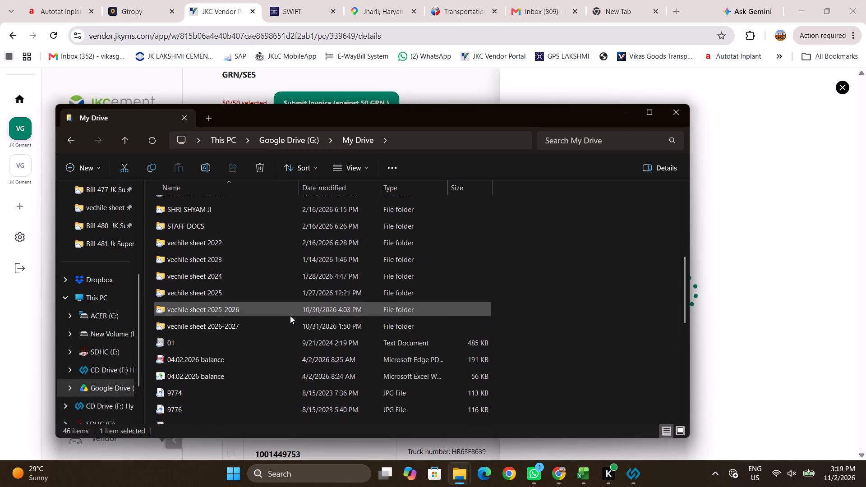
pyautogui.scroll(5, 290, 316)
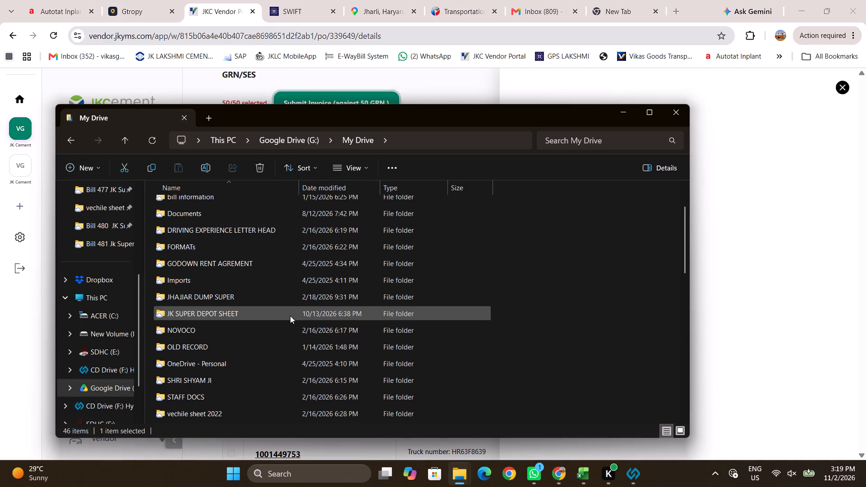
pyautogui.scroll(5, 290, 316)
pyautogui.doubleClick(245, 237)
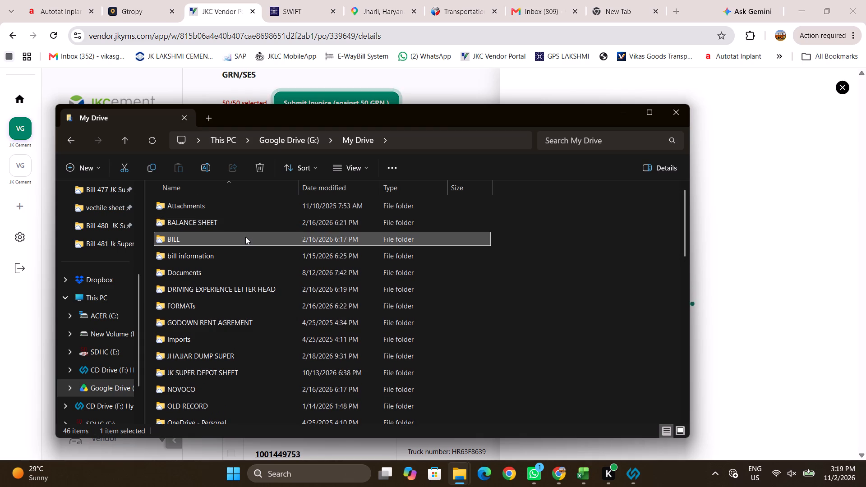
pyautogui.doubleClick(235, 277)
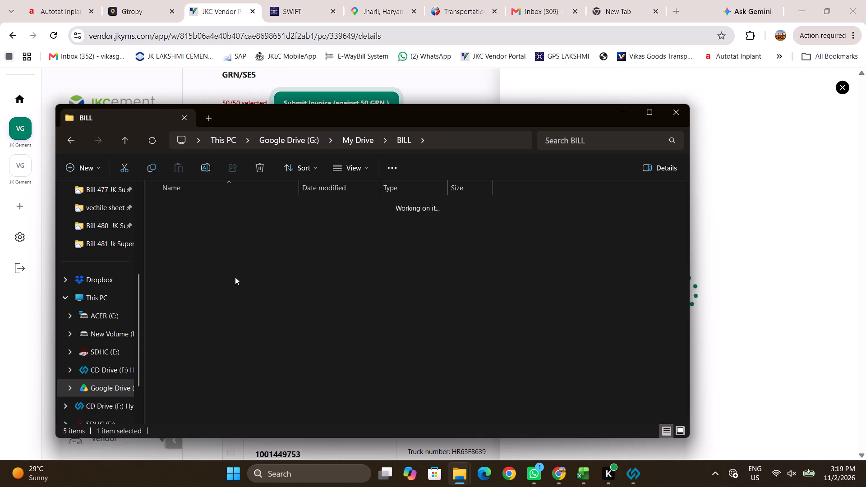
pyautogui.scroll(-18, 259, 348)
pyautogui.scroll(-12, 259, 348)
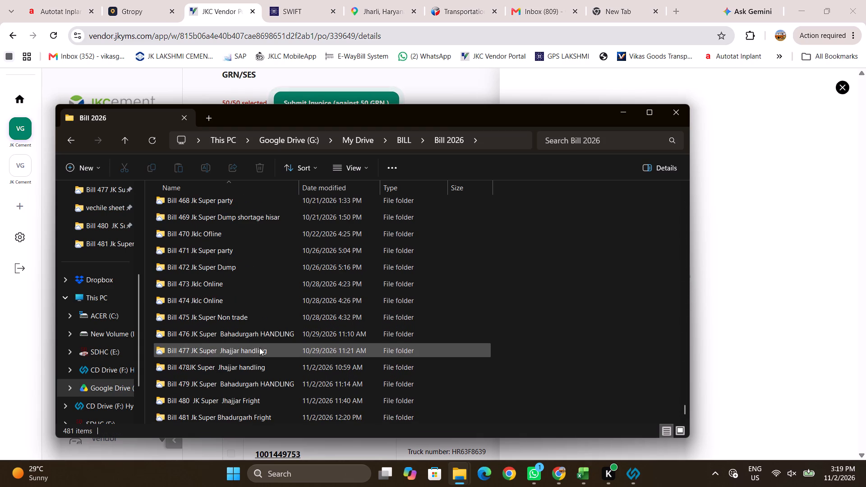
pyautogui.doubleClick(214, 414)
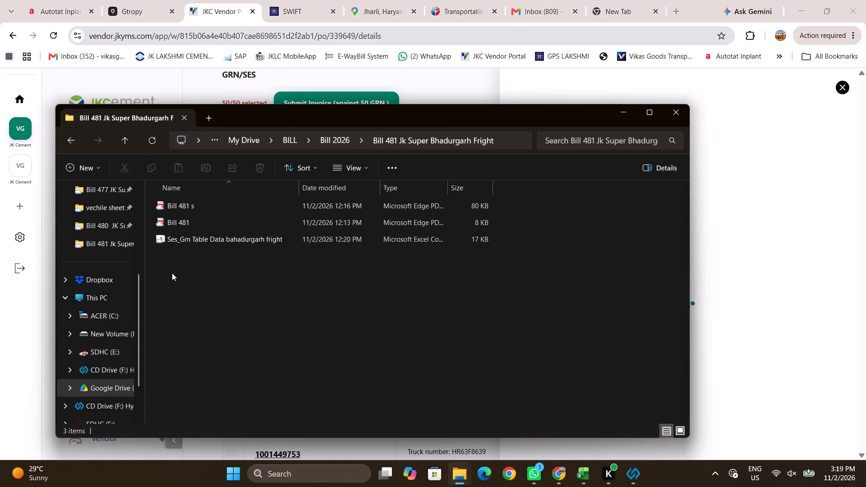
# Delete the Excel file Ses_Grn Table Data bahadurgarh fright from the Bill 481 folder.
pyautogui.click(206, 237)
pyautogui.press('Delete')
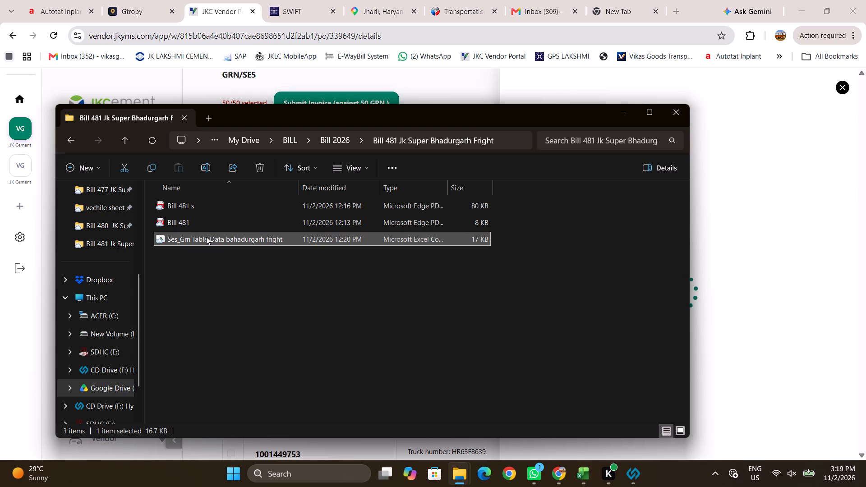
pyautogui.click(263, 208)
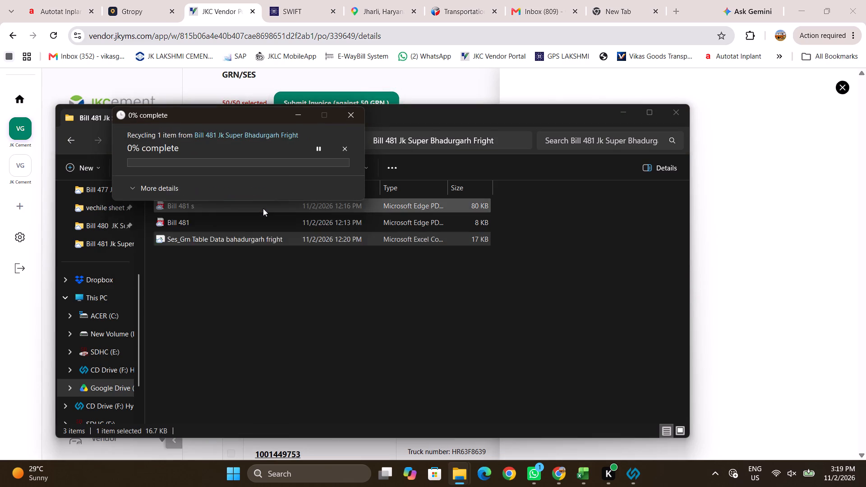
# Close both Excel workbooks, Ses_Grn Table Data and Ses_Grn Table Data bahadurgarh fright, without saving, and cancel the pending file deletion.
pyautogui.click(582, 478)
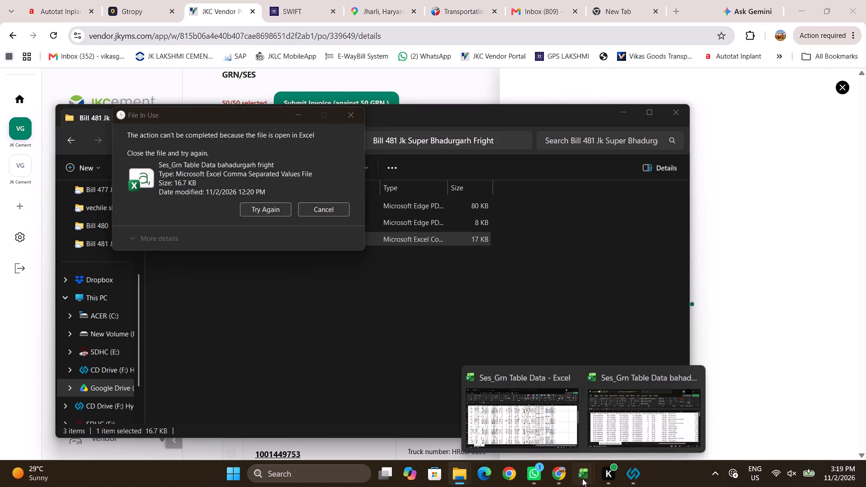
pyautogui.click(571, 380)
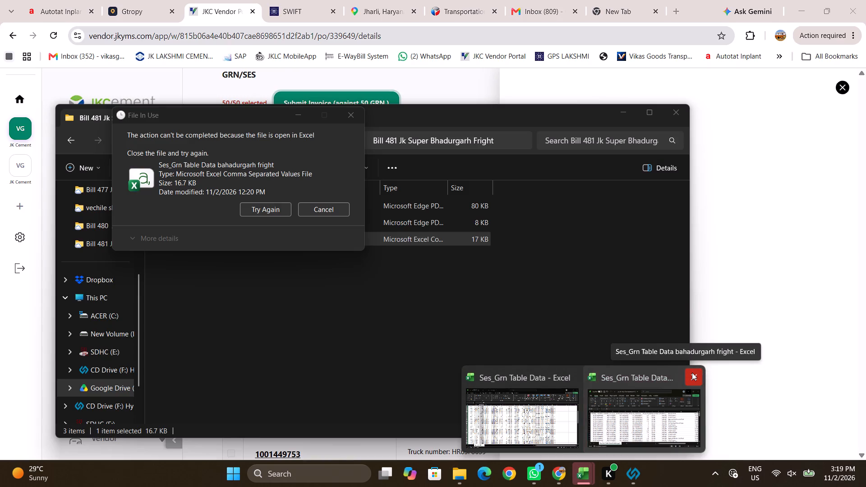
pyautogui.click(692, 372)
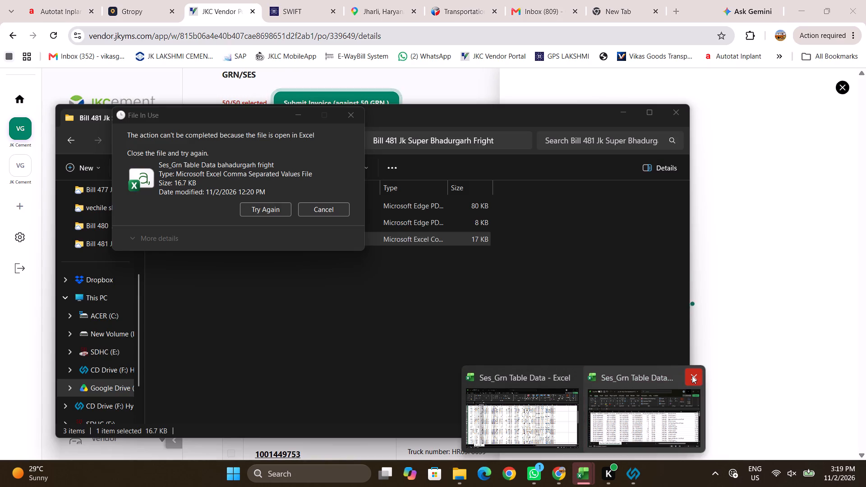
pyautogui.click(692, 376)
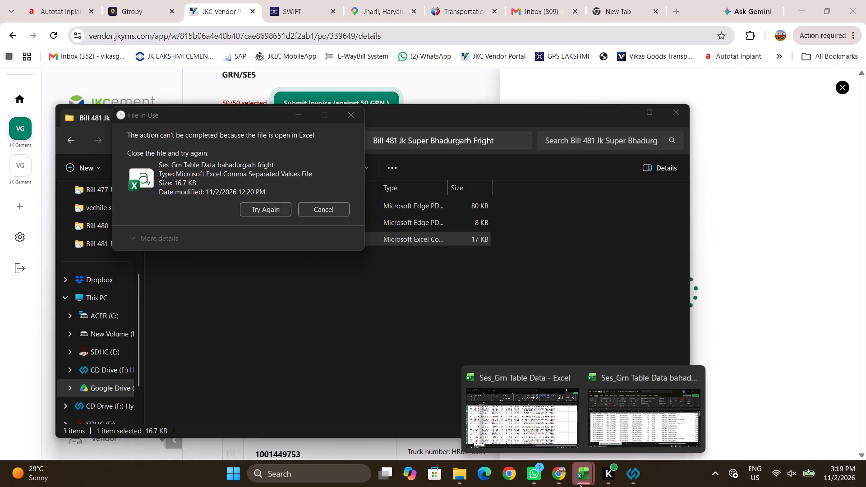
pyautogui.click(305, 206)
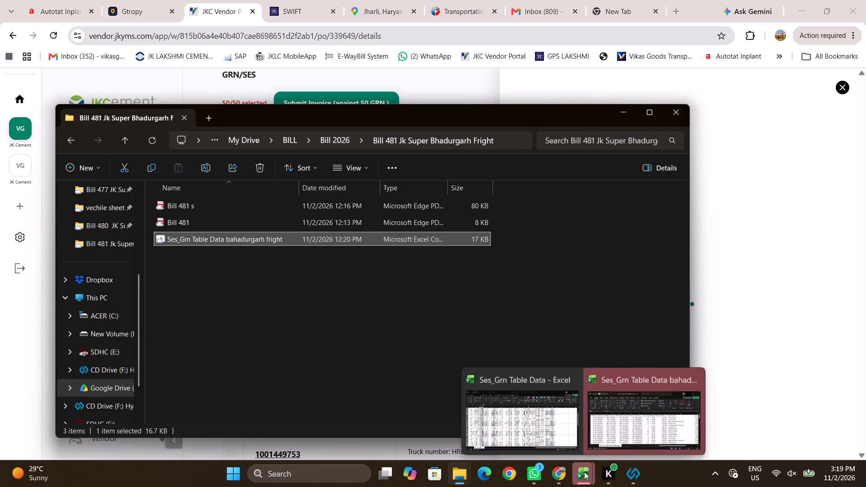
pyautogui.click(571, 370)
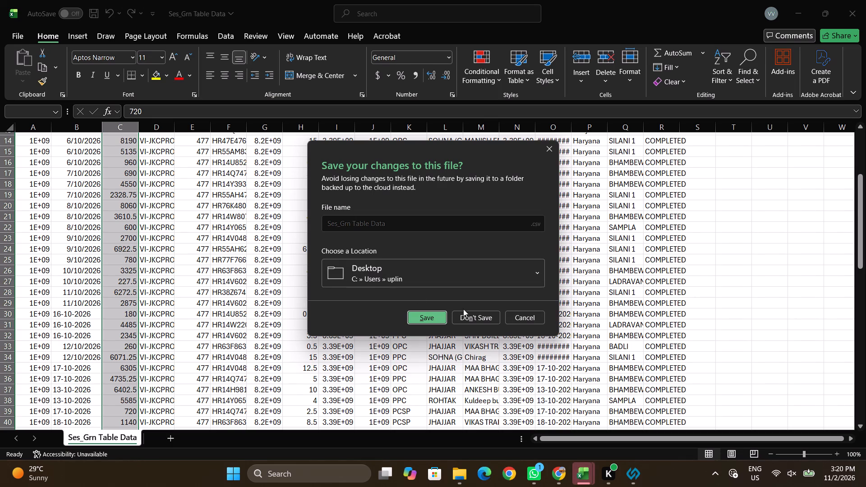
pyautogui.click(484, 322)
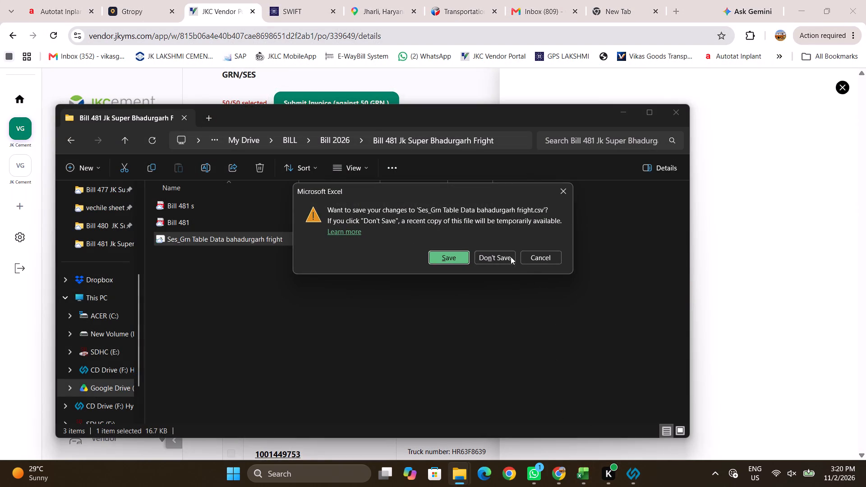
pyautogui.moveTo(500, 252); pyautogui.dragTo(500, 256)
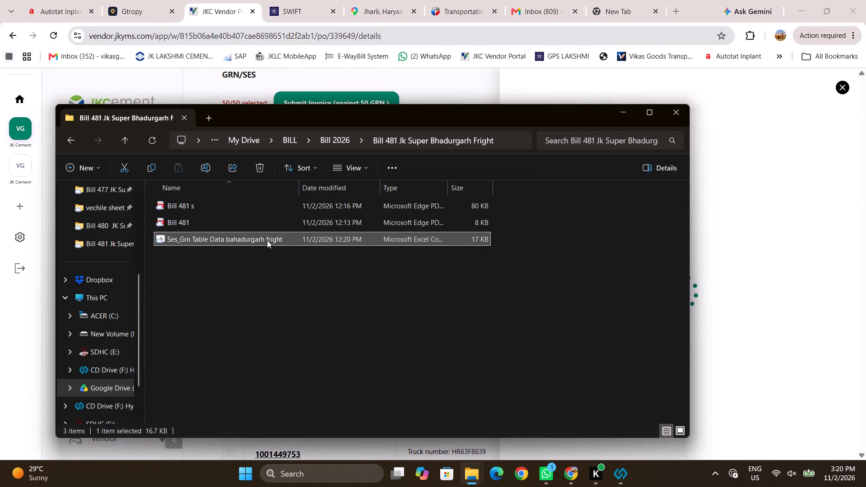
# Delete the Ses_Grn Table Data bahadurgarh fright file from the Bill 481 Jk Super Bhadurgarh Fright folder.
pyautogui.press('Delete')
pyautogui.click(243, 342)
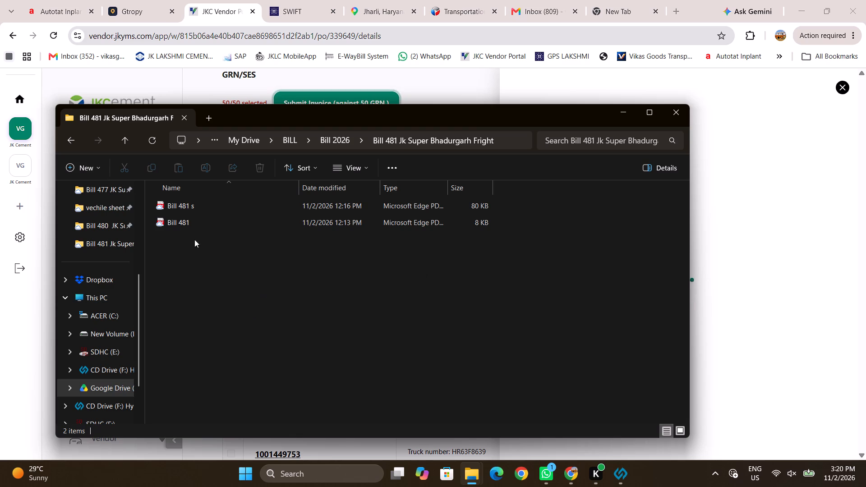
# Go up to the parent Bill 2026 folder and browse its most recent bill folders.
pyautogui.click(125, 133)
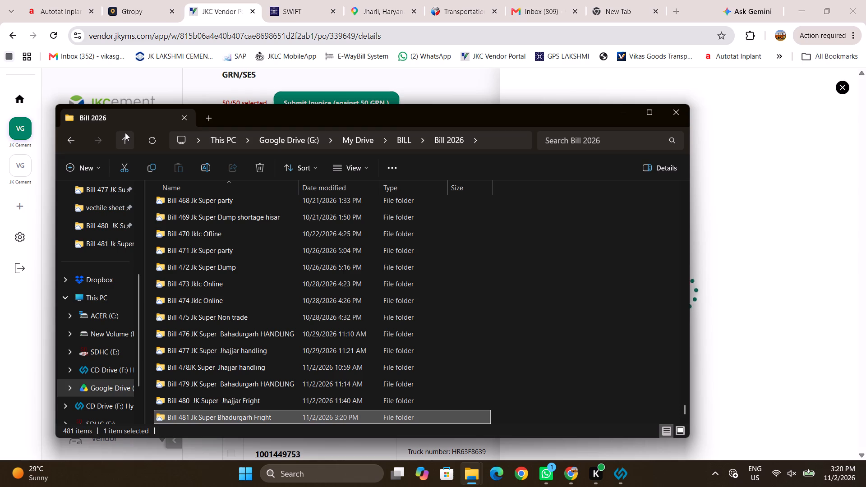
pyautogui.scroll(-3, 125, 133)
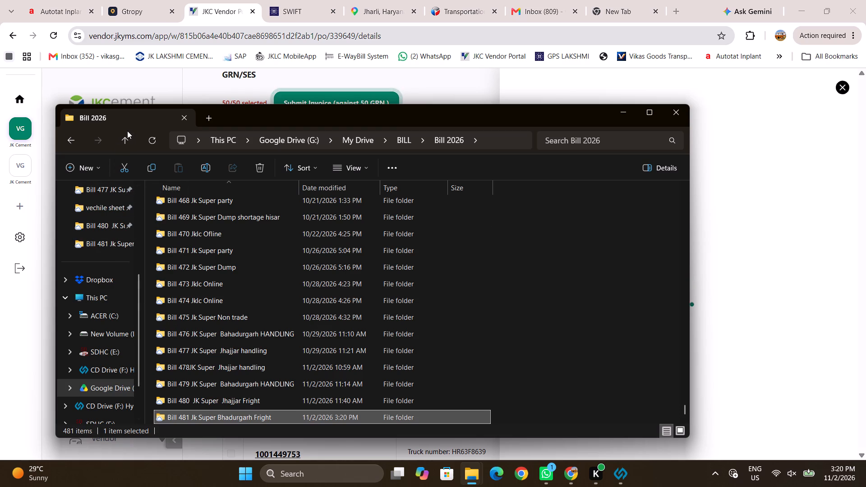
pyautogui.scroll(-6, 240, 323)
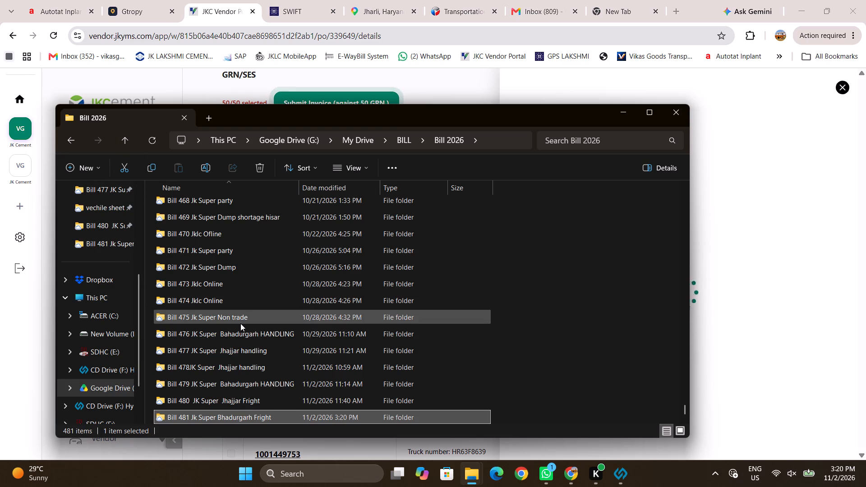
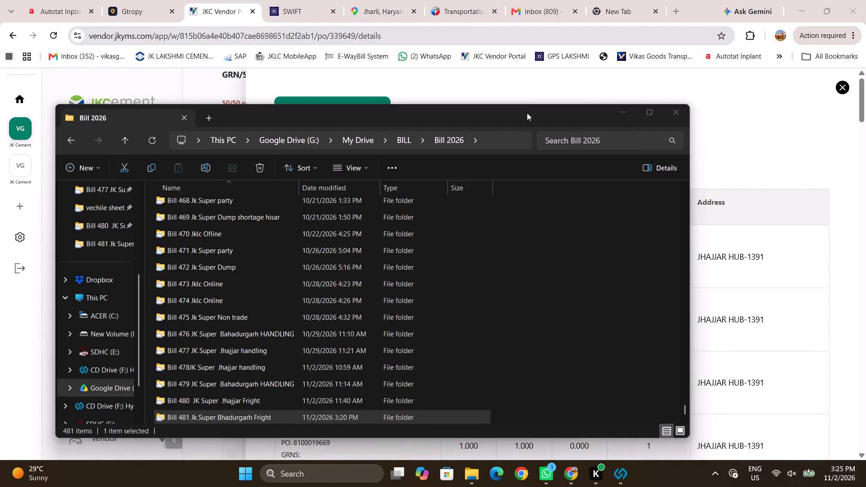
# Close the Bill 2026 folder window and generate the billing summary for the listed GRNs in the JKC vendor portal.
pyautogui.click(673, 110)
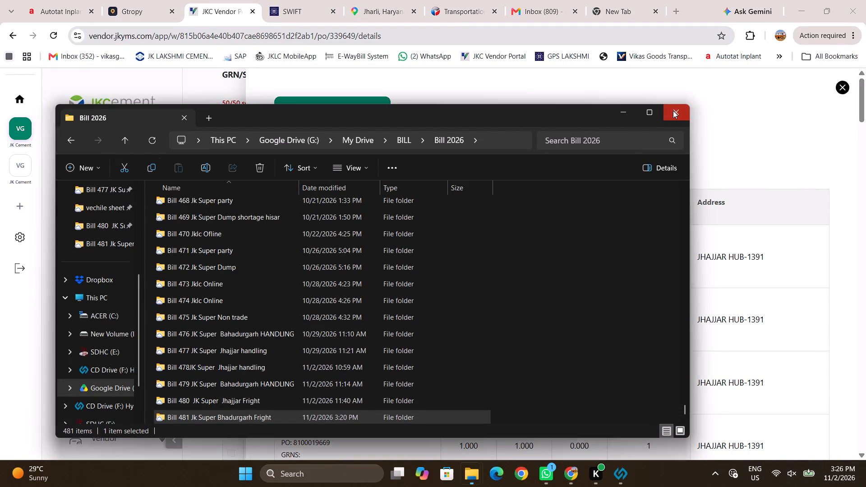
pyautogui.click(347, 119)
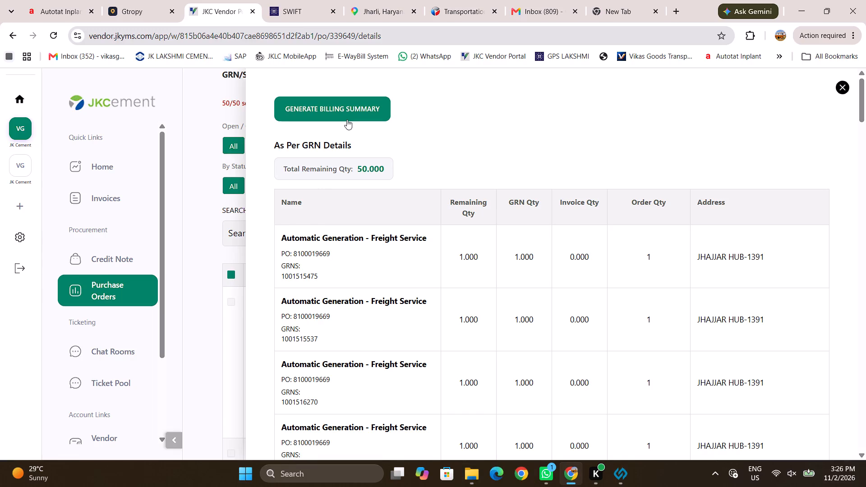
# Set Taxable under RCM to No and the tax code description to GST: IN: CGST(9%) SGST(9%) - GC.
pyautogui.scroll(-2, 465, 300)
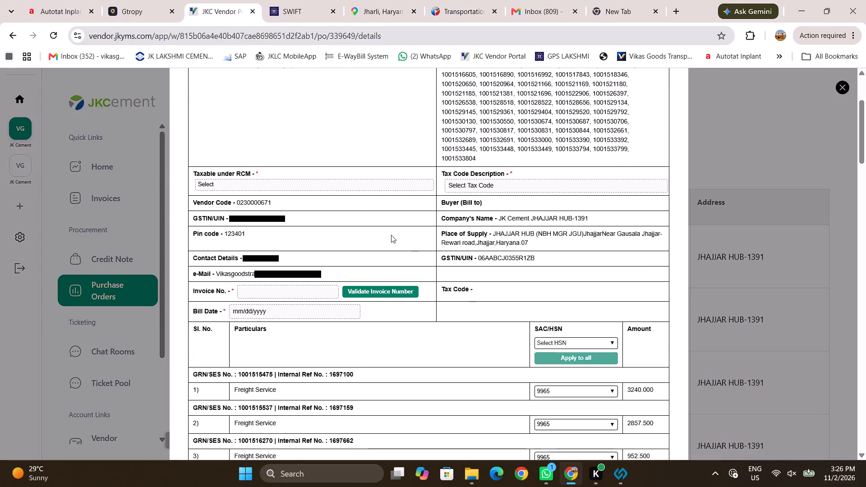
pyautogui.click(384, 184)
pyautogui.click(326, 224)
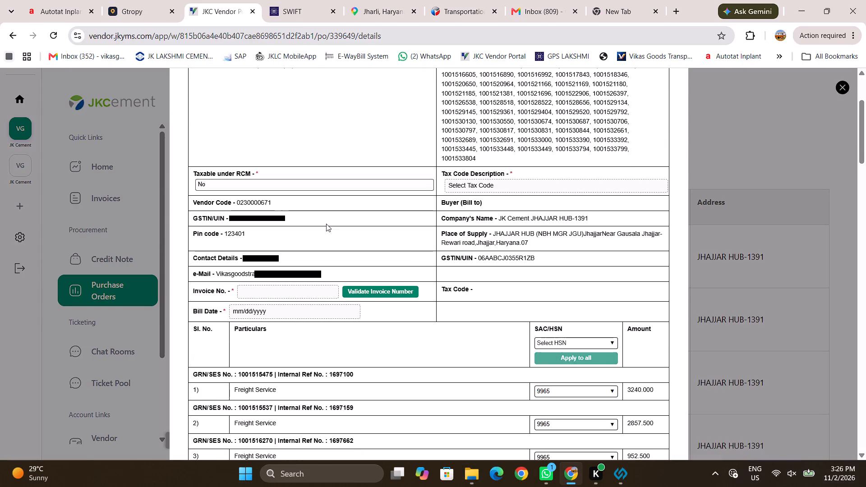
pyautogui.click(495, 182)
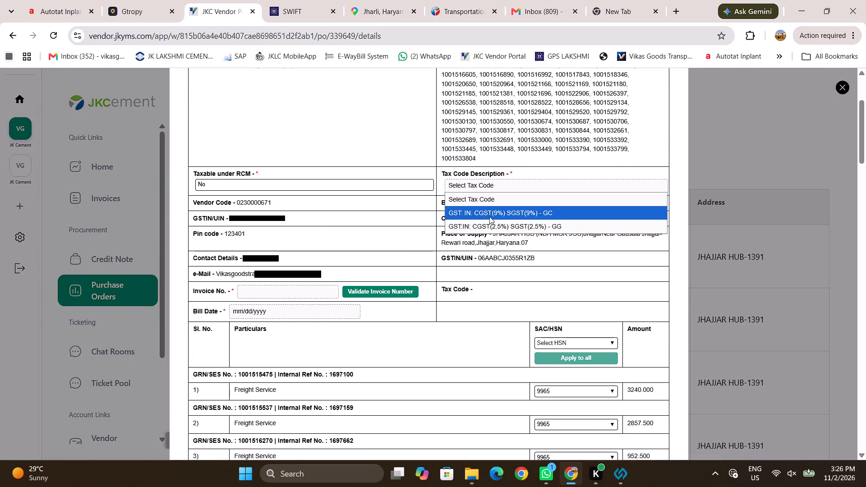
pyautogui.click(489, 216)
# Enter invoice number 482 and bill date 11/02/2026 in the billing summary, and validate the invoice number.
pyautogui.click(275, 298)
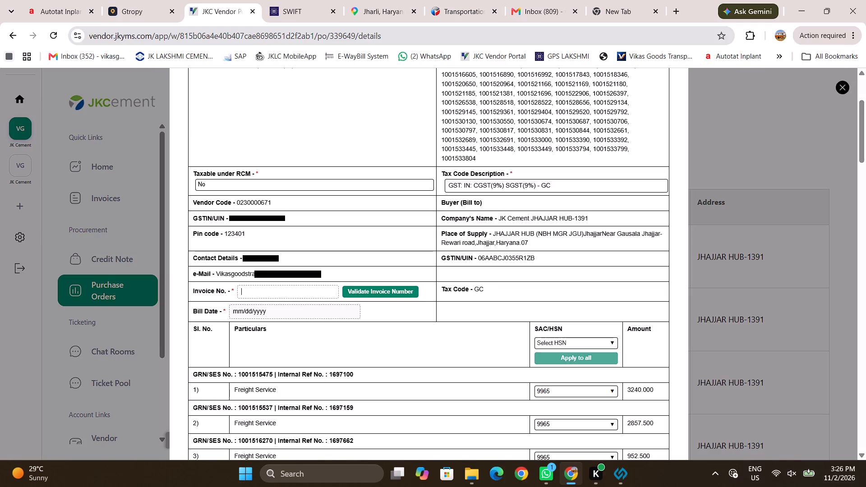
pyautogui.write('482')
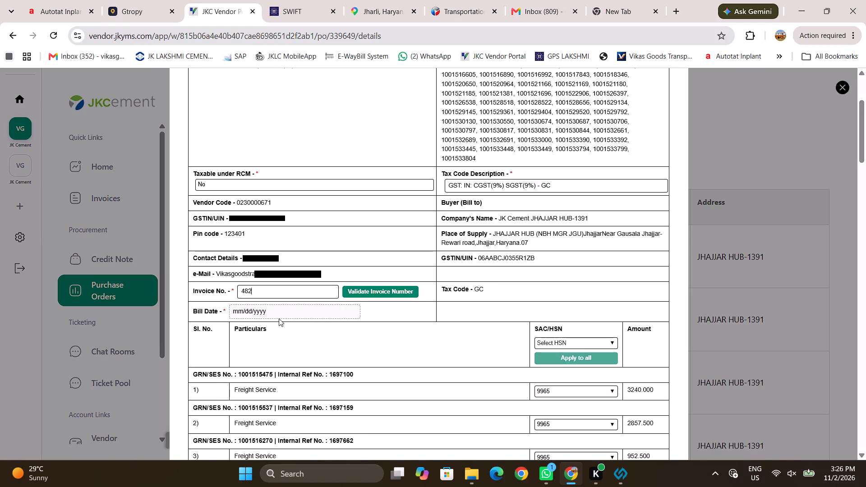
pyautogui.click(289, 313)
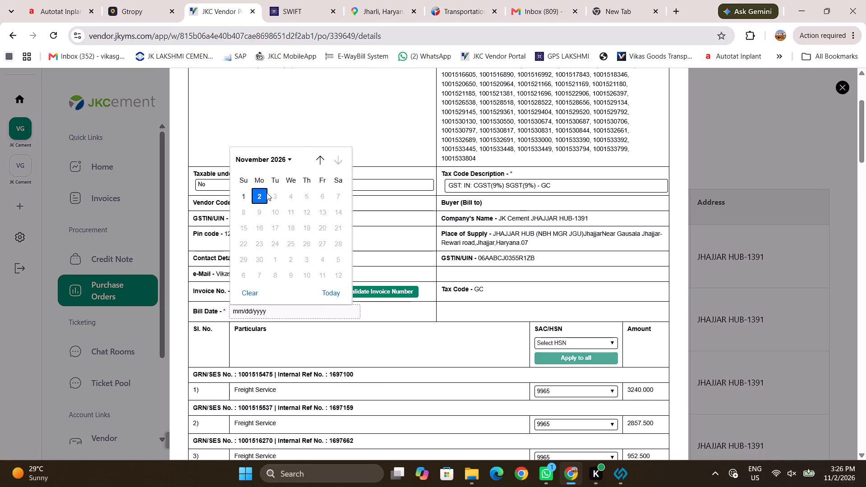
pyautogui.doubleClick(265, 193)
pyautogui.scroll(-1, 368, 384)
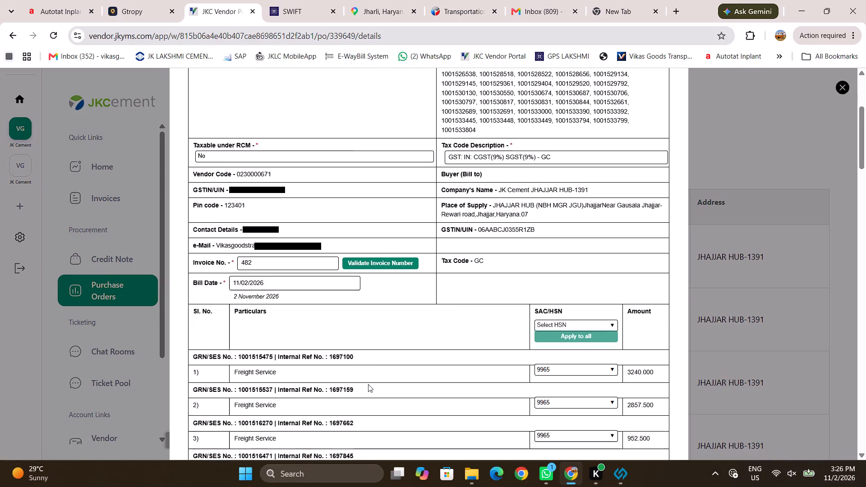
pyautogui.scroll(-1, 368, 384)
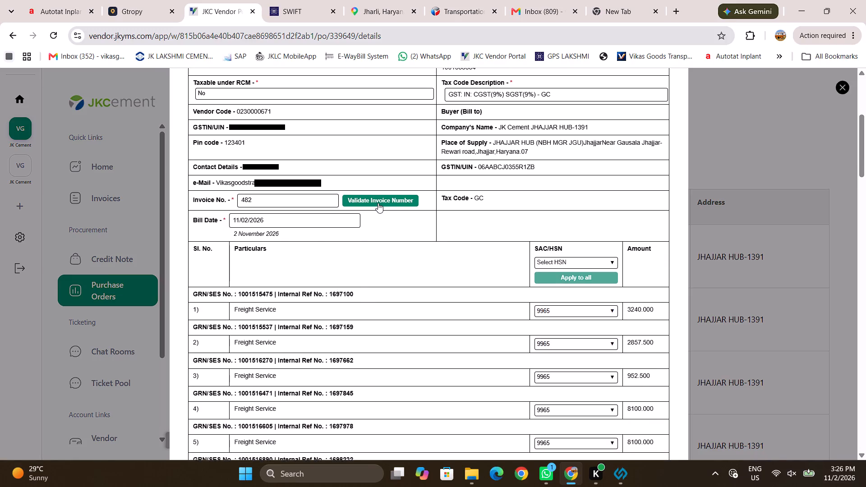
pyautogui.scroll(2, 369, 257)
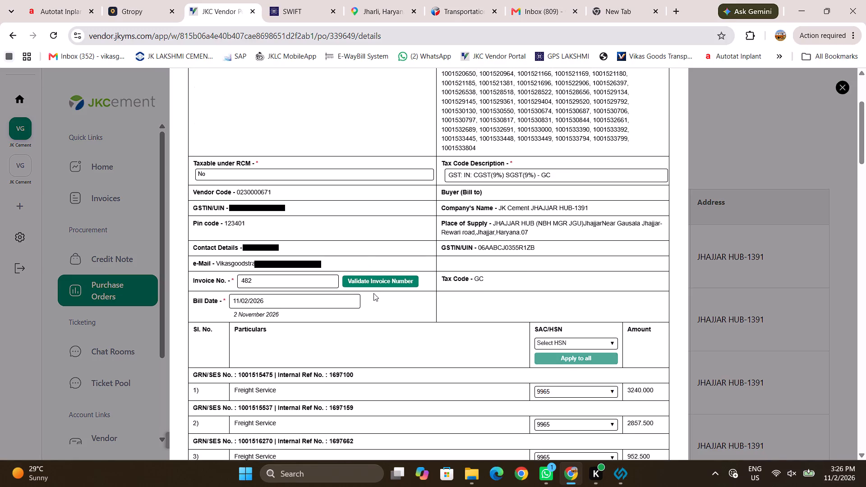
pyautogui.click(381, 284)
# Download the completed billing summary and move on to the invoice submission.
pyautogui.scroll(-4, 374, 353)
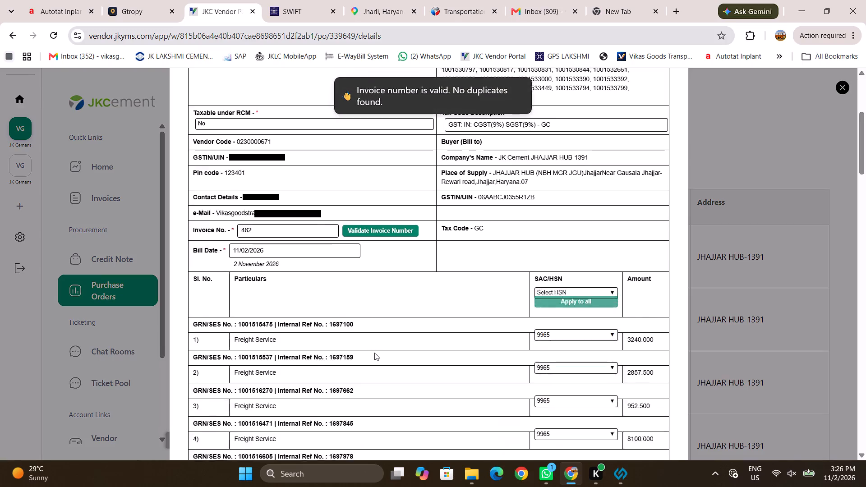
pyautogui.scroll(-20, 374, 353)
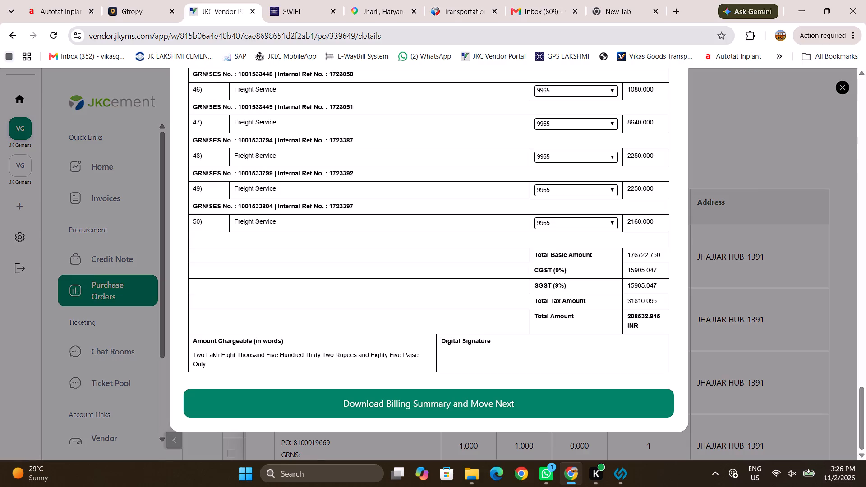
pyautogui.click(409, 402)
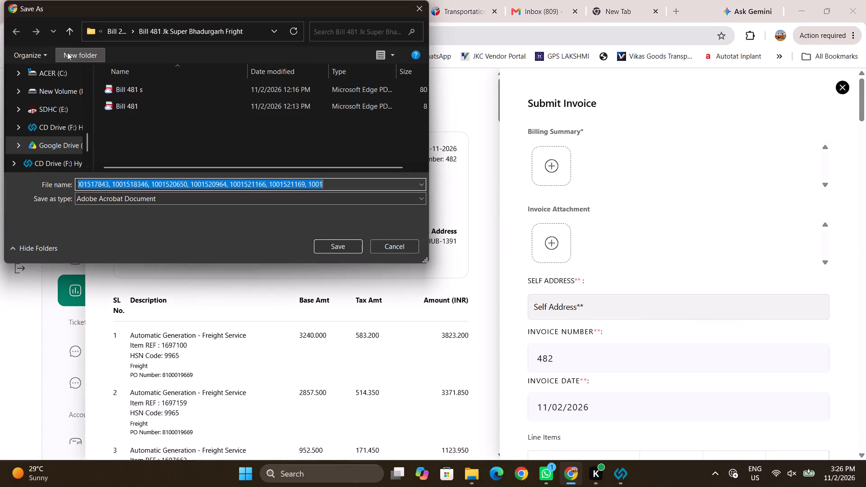
# Go up to the Bill 2026 folder and duplicate the Bill 480 JK Super Jhajjar Fright folder there.
pyautogui.click(70, 34)
pyautogui.scroll(-12, 170, 154)
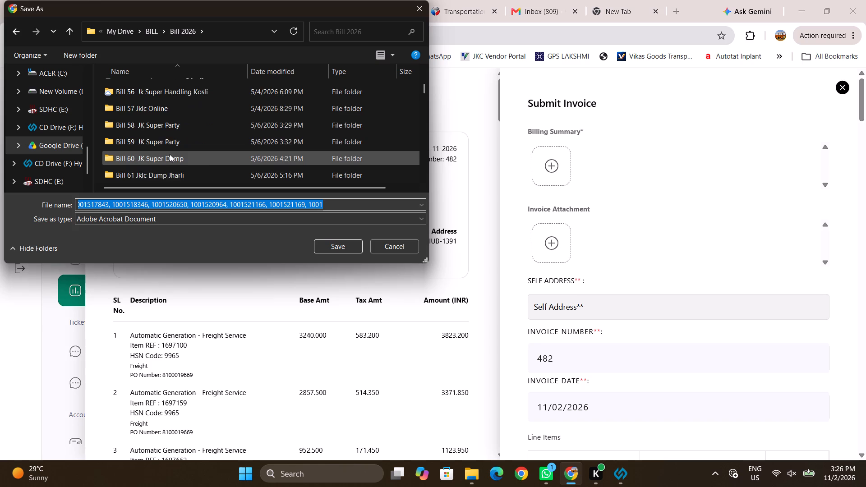
pyautogui.scroll(-20, 170, 154)
pyautogui.scroll(-20, 170, 154)
pyautogui.scroll(-20, 170, 154)
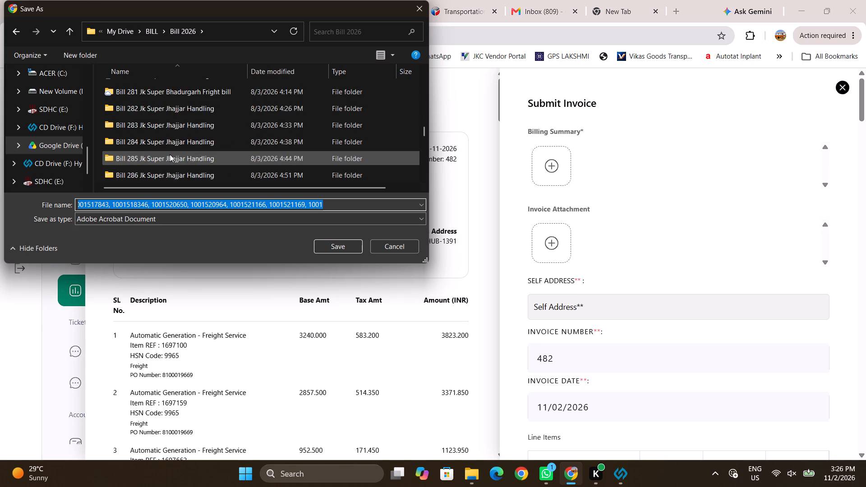
pyautogui.scroll(-20, 170, 154)
pyautogui.scroll(-20, 170, 154)
pyautogui.scroll(-20, 170, 154)
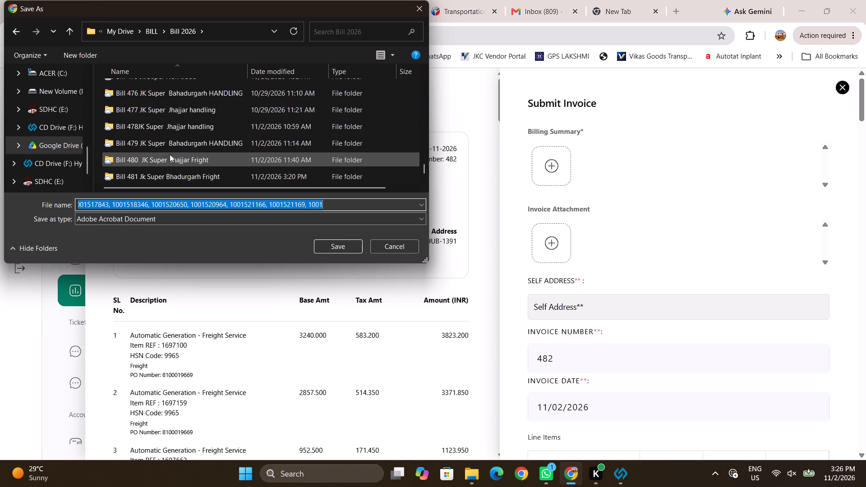
pyautogui.scroll(-2, 170, 154)
pyautogui.click(172, 173)
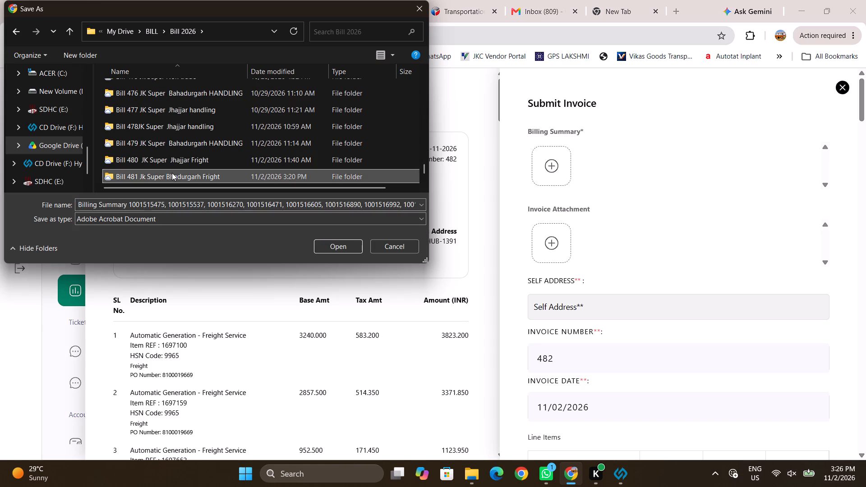
pyautogui.click(158, 156)
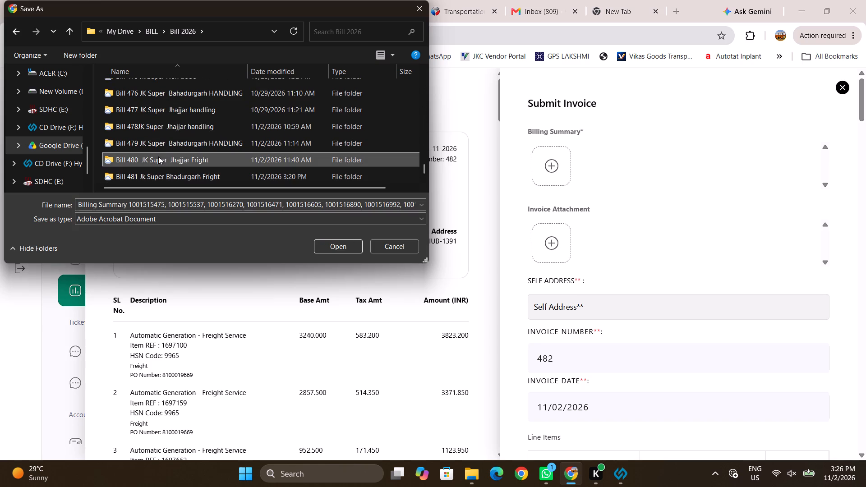
pyautogui.hotkey('ctrl', 'c')
pyautogui.hotkey('ctrl', 'v')
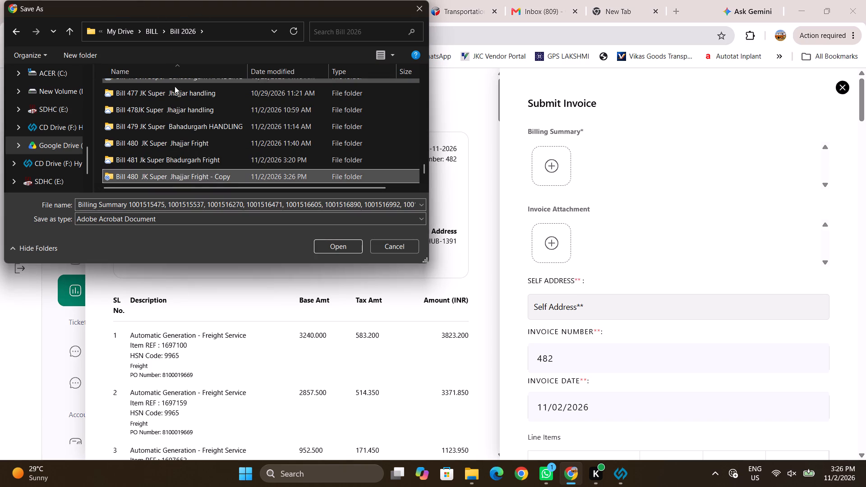
# Rename the copied folder as Bill 482 JK Super Jhajjar Fright.
pyautogui.click(228, 176)
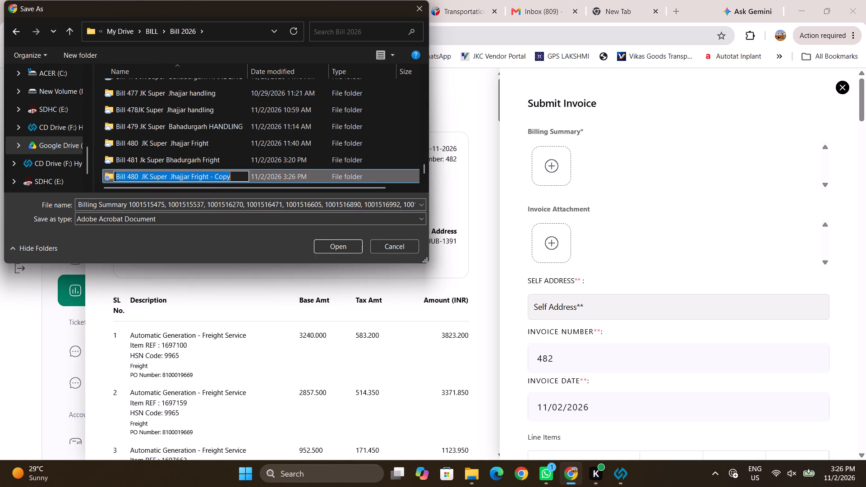
pyautogui.rightClick(228, 176)
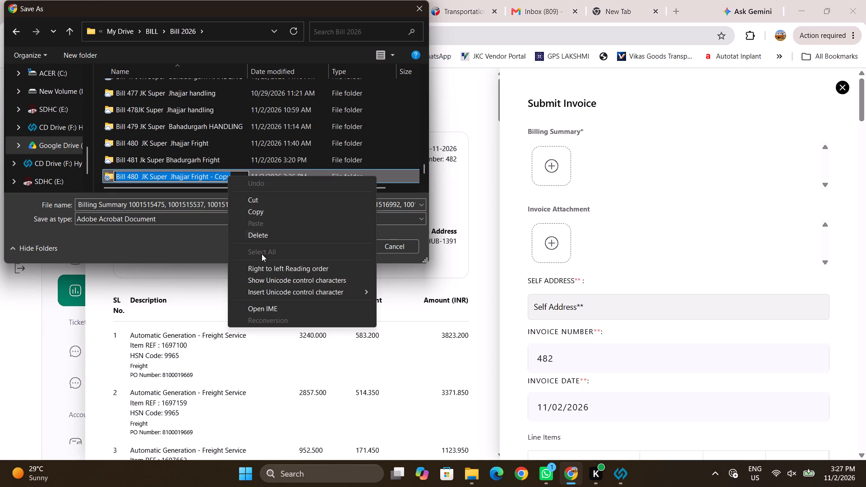
pyautogui.click(197, 273)
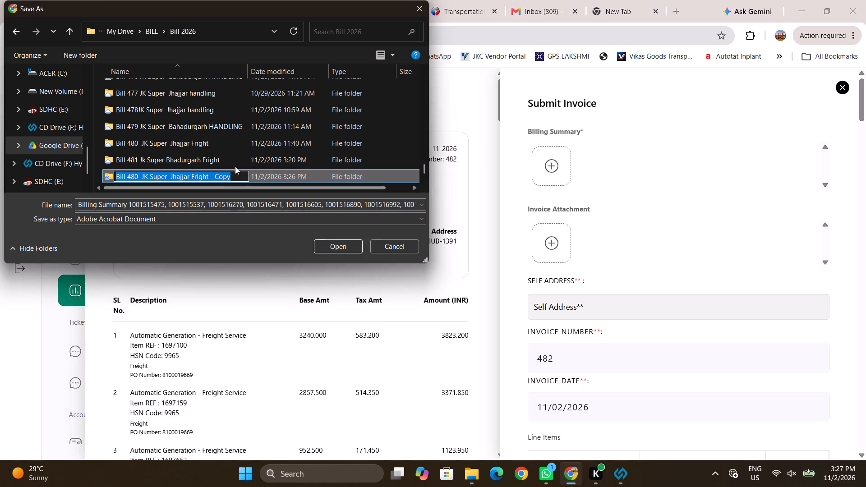
pyautogui.click(235, 176)
pyautogui.press('BackSpace')
pyautogui.press('BackSpace')
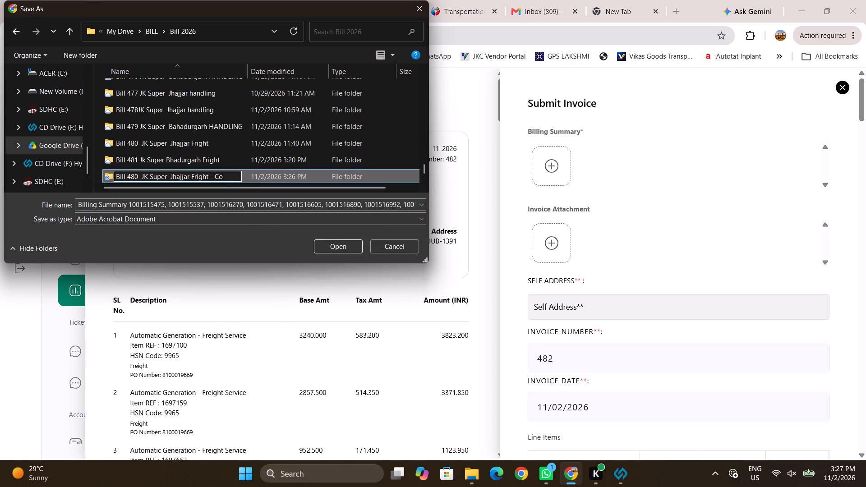
pyautogui.press('BackSpace')
pyautogui.press('BackSpace')
pyautogui.press('BackSpace')
pyautogui.press('BackSpace')
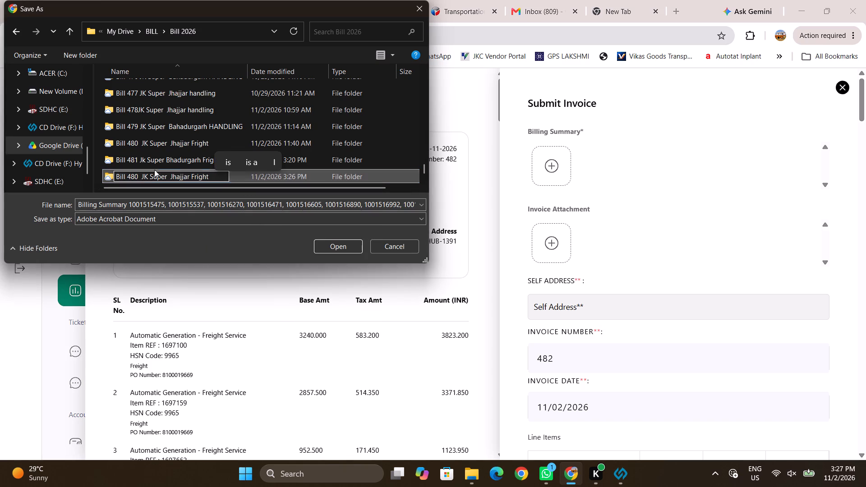
pyautogui.click(137, 174)
pyautogui.press('BackSpace')
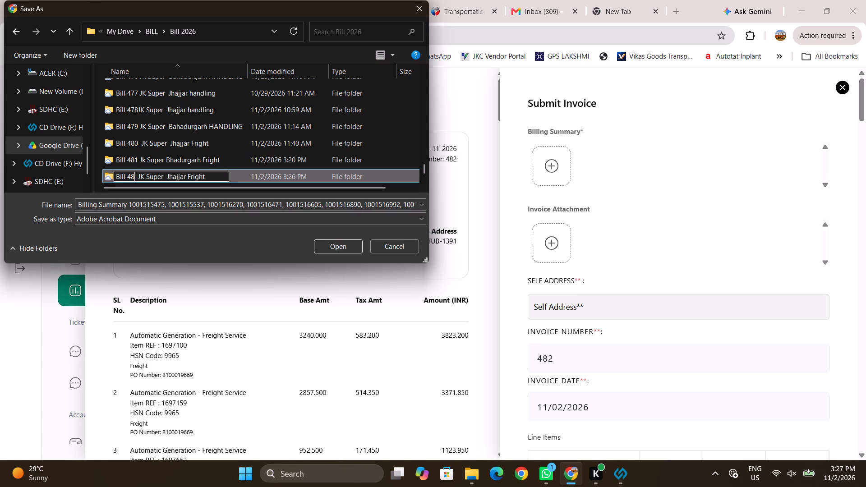
pyautogui.press('2')
pyautogui.click(263, 204)
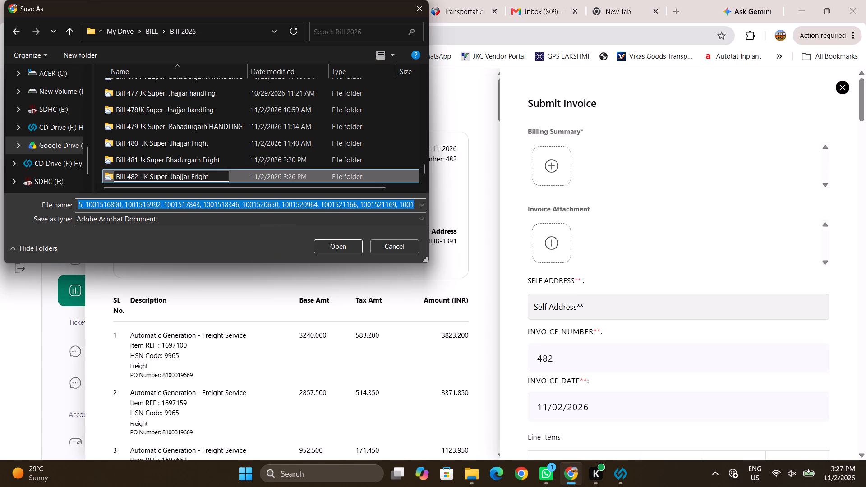
# Save the billing summary PDF as Bill 482 inside the Bill 482 JK Super Jhajjar Fright folder.
pyautogui.doubleClick(263, 204)
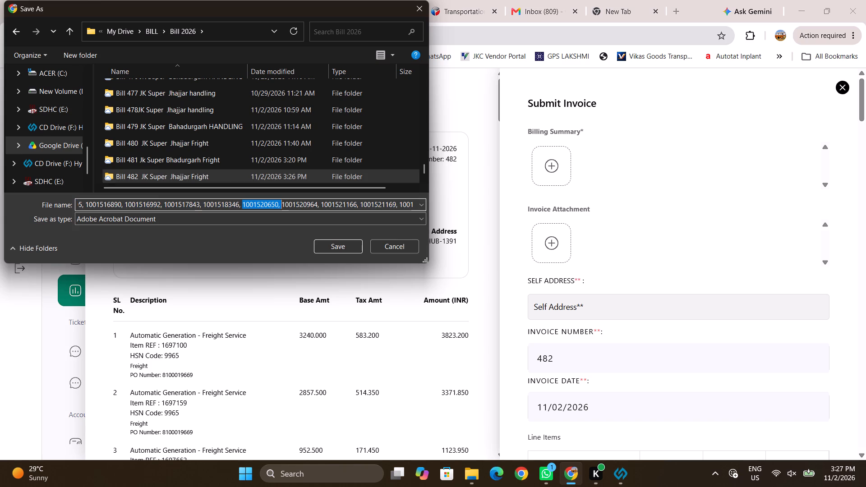
pyautogui.doubleClick(263, 204)
pyautogui.doubleClick(263, 204)
pyautogui.doubleClick(263, 204)
pyautogui.hotkey('ctrl', 'a')
pyautogui.press('BackSpace')
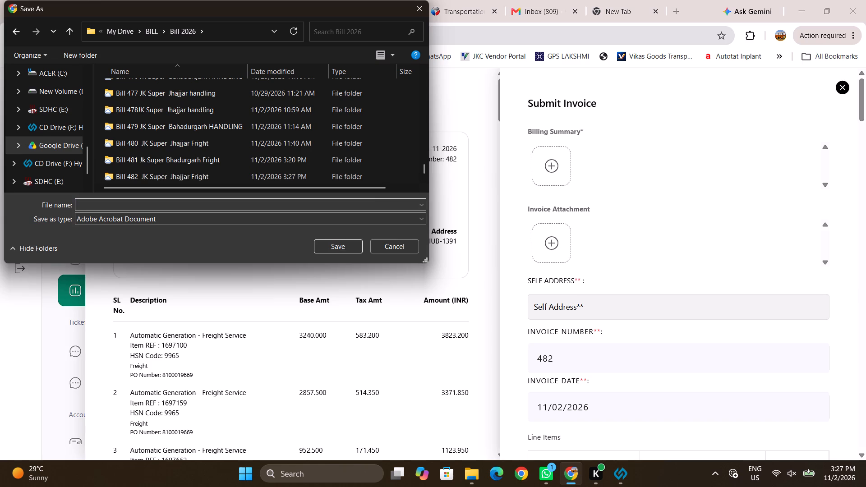
pyautogui.hotkey('shift', 'b')
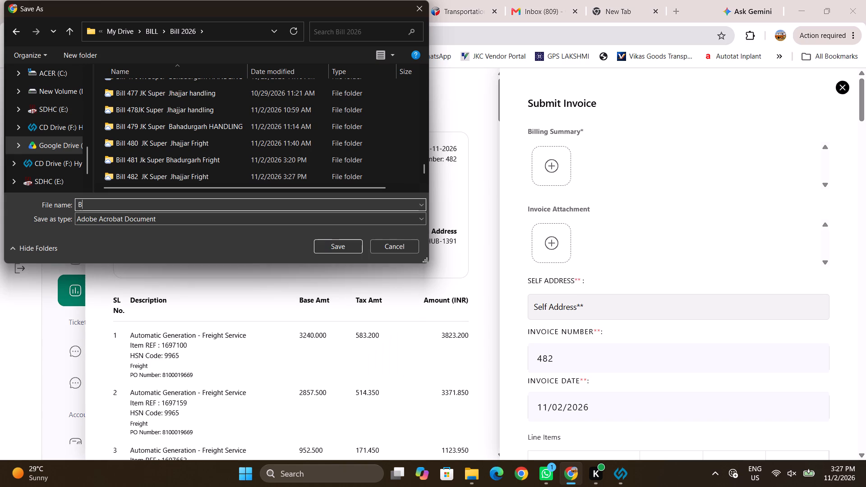
pyautogui.write('ill')
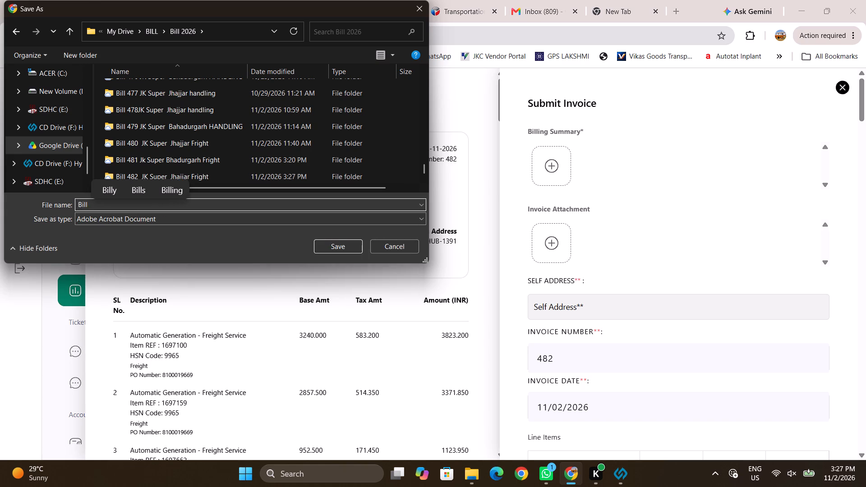
pyautogui.press('space')
pyautogui.write('482')
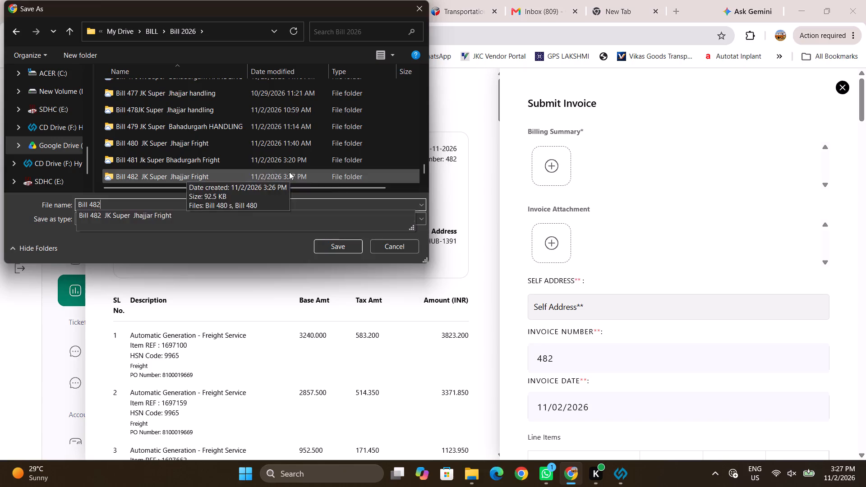
pyautogui.doubleClick(190, 175)
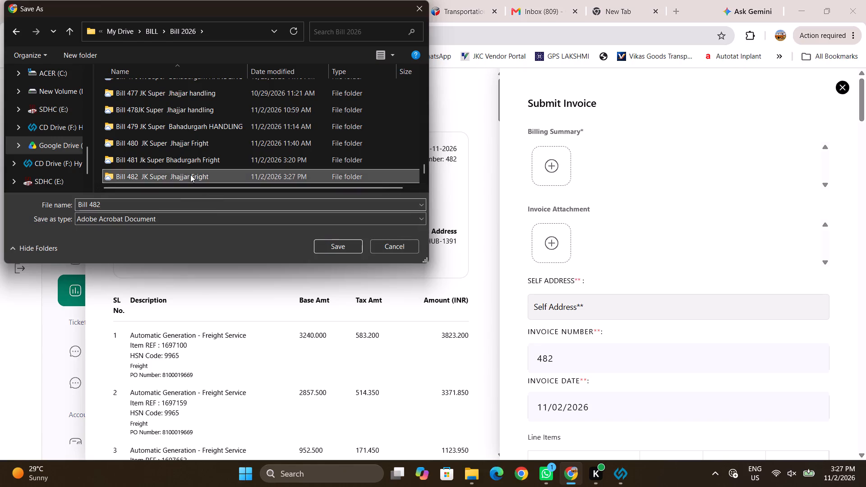
pyautogui.click(326, 245)
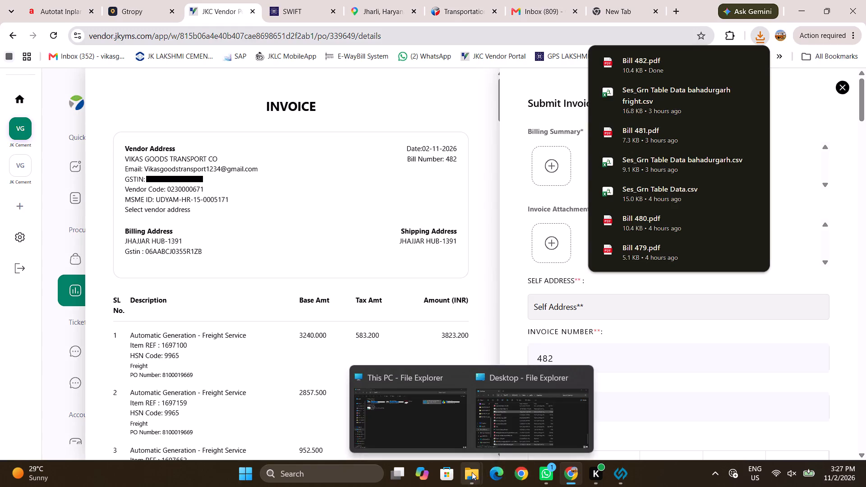
# In File Explorer, delete the copied Bill 480 s and Bill 480 PDFs from Google Drive's Bill 2026 > Bill 482 JK Super Jhajjar Fright folder.
pyautogui.click(415, 413)
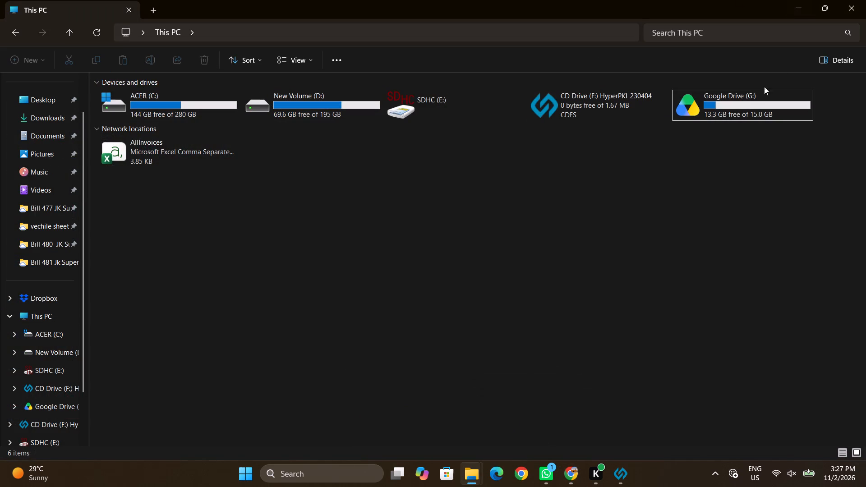
pyautogui.doubleClick(748, 106)
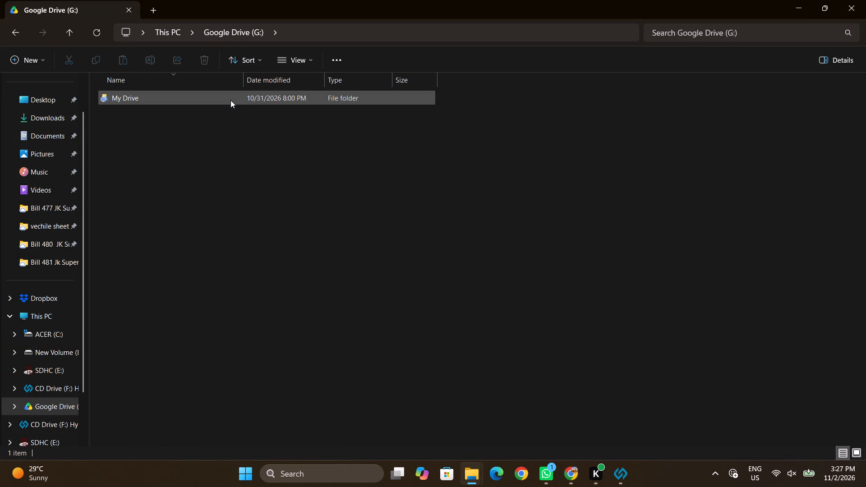
pyautogui.doubleClick(230, 100)
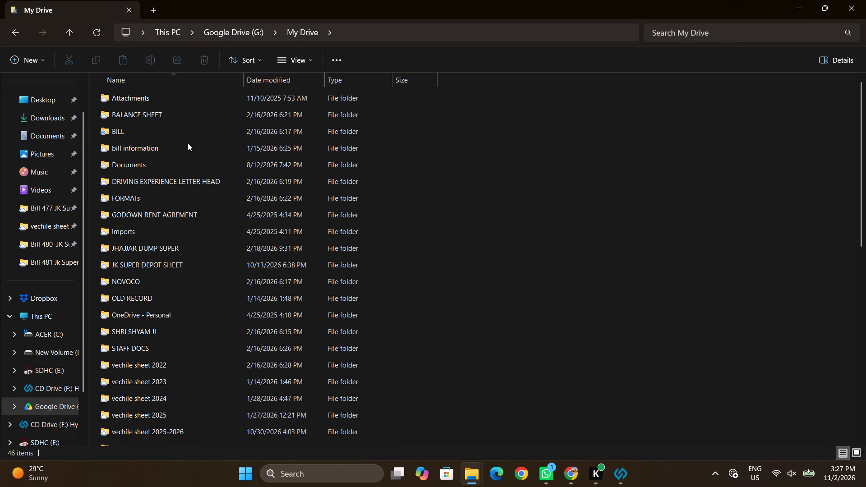
pyautogui.doubleClick(188, 133)
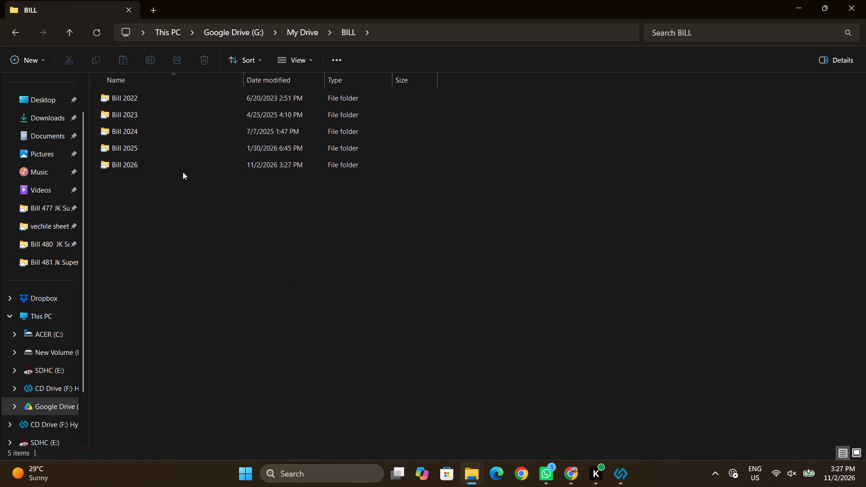
pyautogui.doubleClick(183, 170)
pyautogui.scroll(-18, 203, 292)
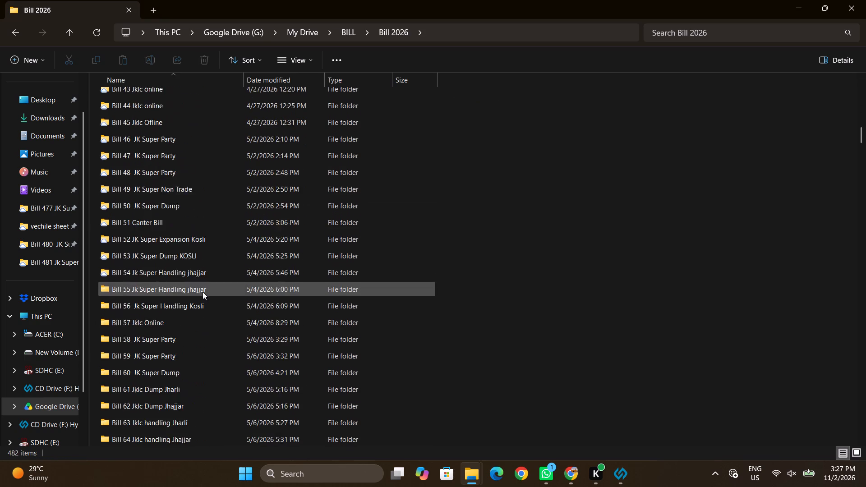
pyautogui.scroll(-20, 203, 292)
pyautogui.scroll(-20, 203, 292)
pyautogui.scroll(-8, 203, 292)
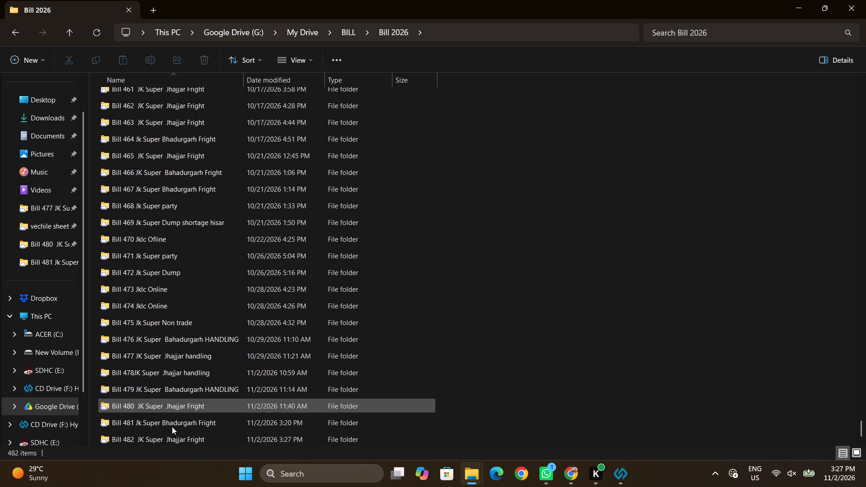
pyautogui.doubleClick(173, 436)
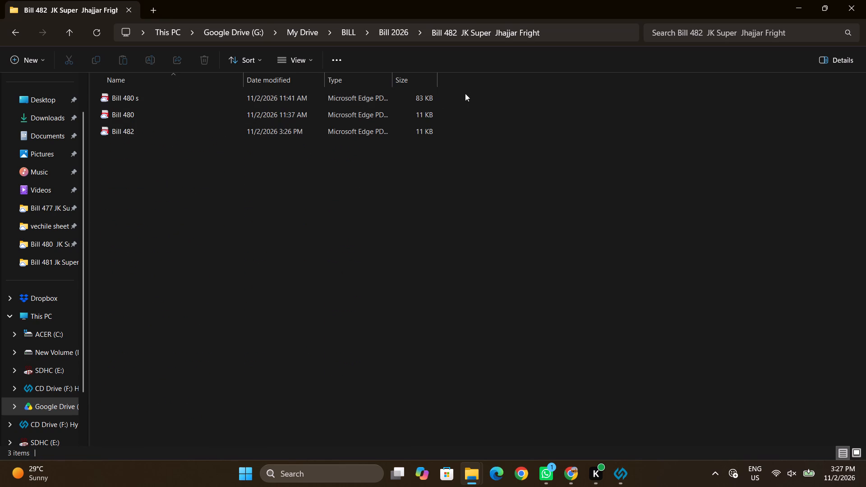
pyautogui.moveTo(491, 89); pyautogui.dragTo(378, 111)
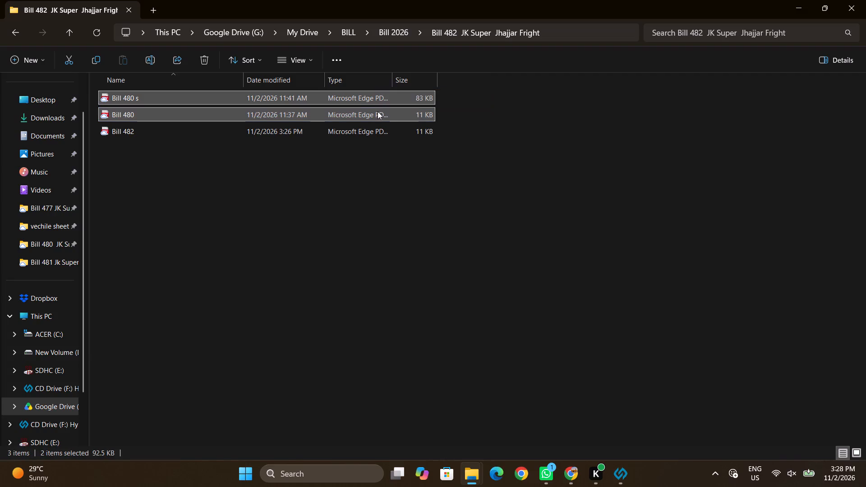
pyautogui.press('Delete')
# Open the Bill 482 PDF with Adobe Acrobat instead of Microsoft Edge.
pyautogui.doubleClick(312, 100)
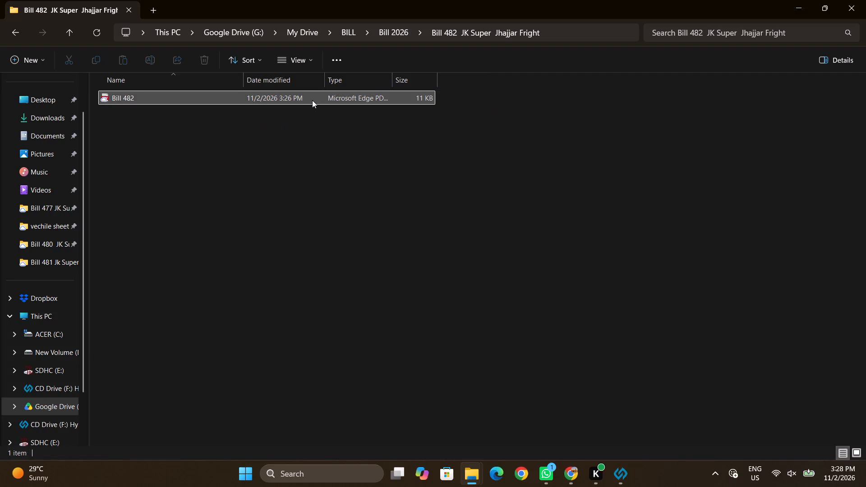
pyautogui.click(766, 21)
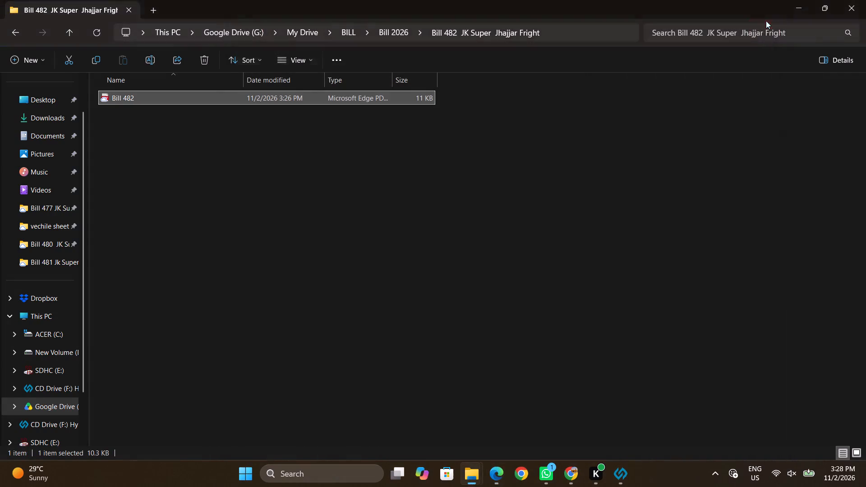
pyautogui.rightClick(339, 97)
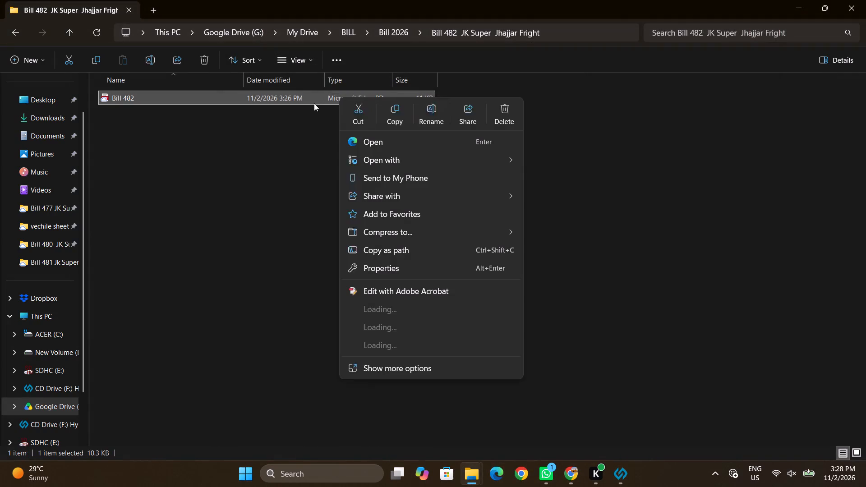
pyautogui.click(424, 162)
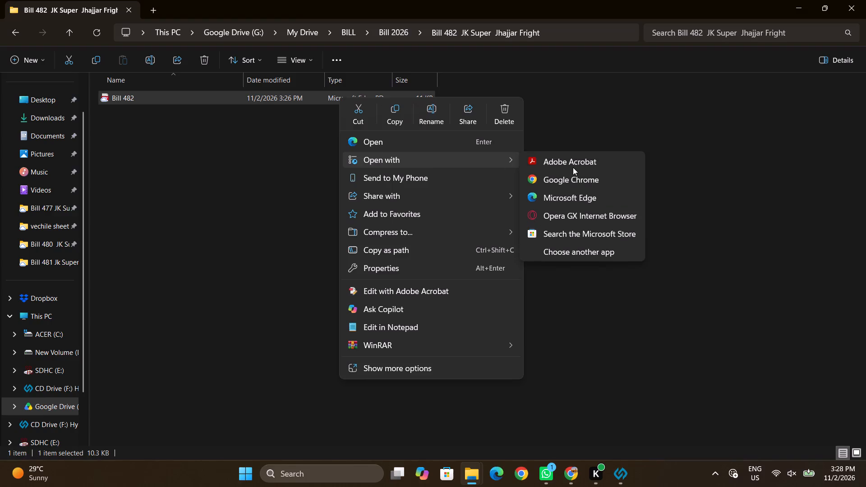
pyautogui.click(574, 167)
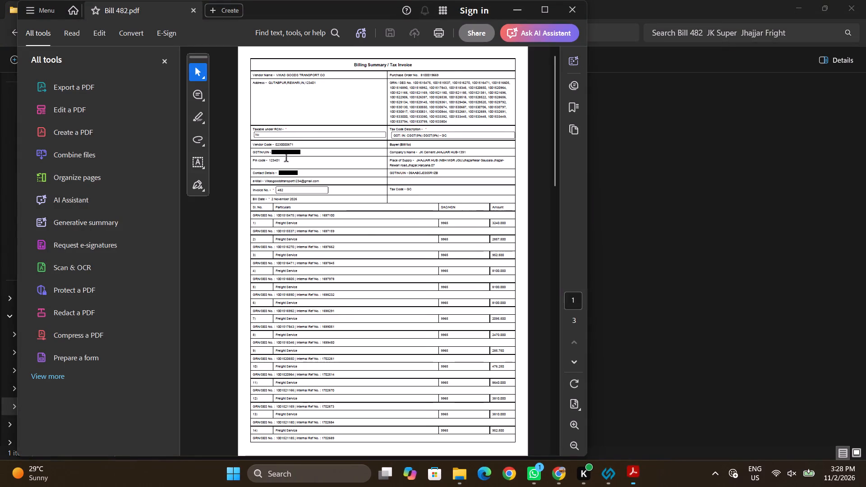
# Open Acrobat's Use a certificate tools for Bill 482, declining to make Acrobat Reader the default PDF application.
pyautogui.scroll(-12, 367, 276)
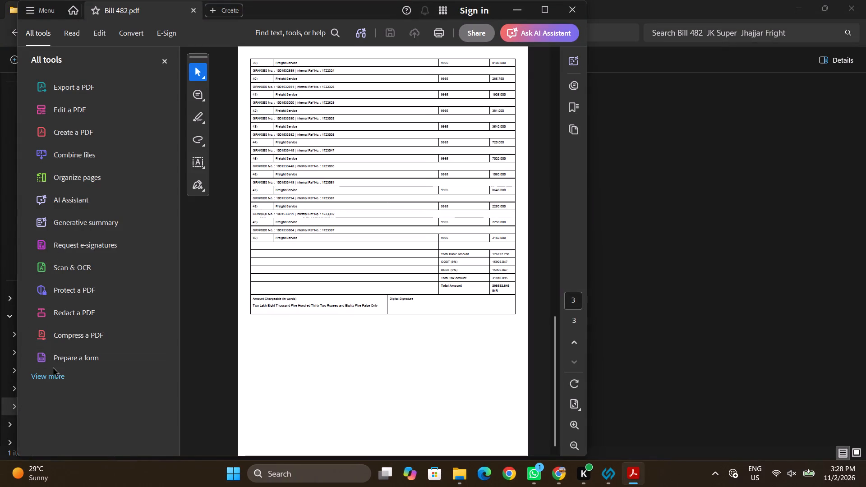
pyautogui.click(52, 376)
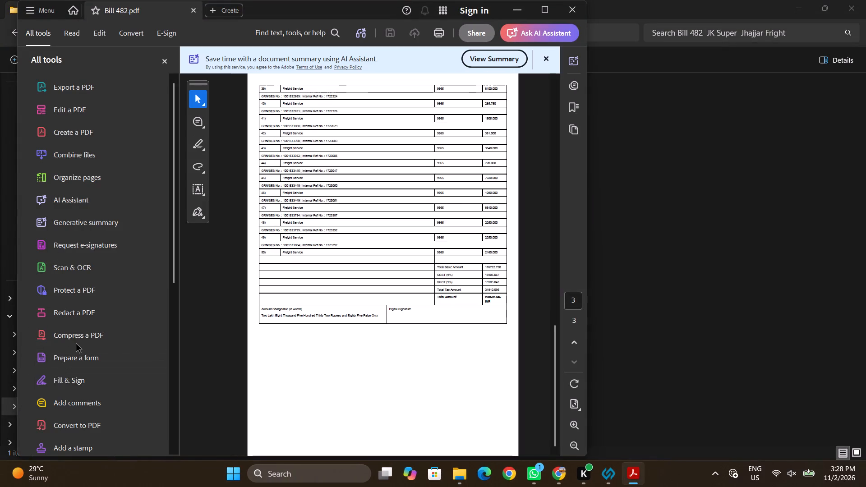
pyautogui.scroll(-4, 76, 344)
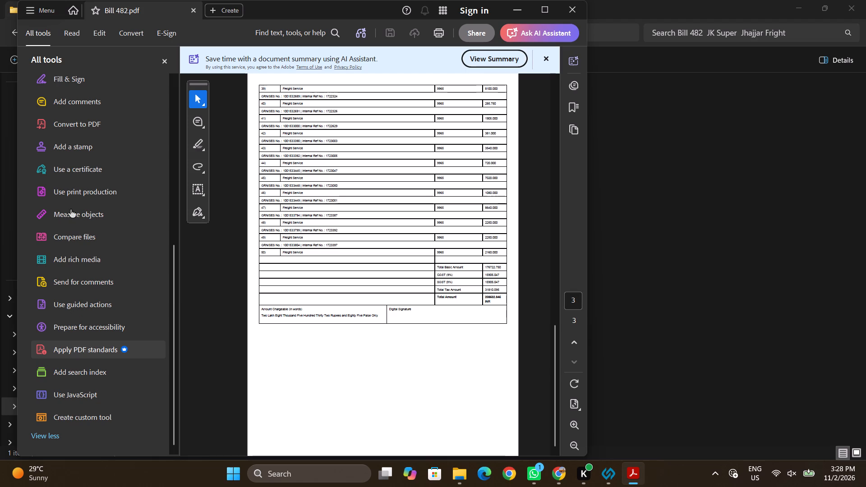
pyautogui.scroll(-1, 66, 94)
pyautogui.click(67, 73)
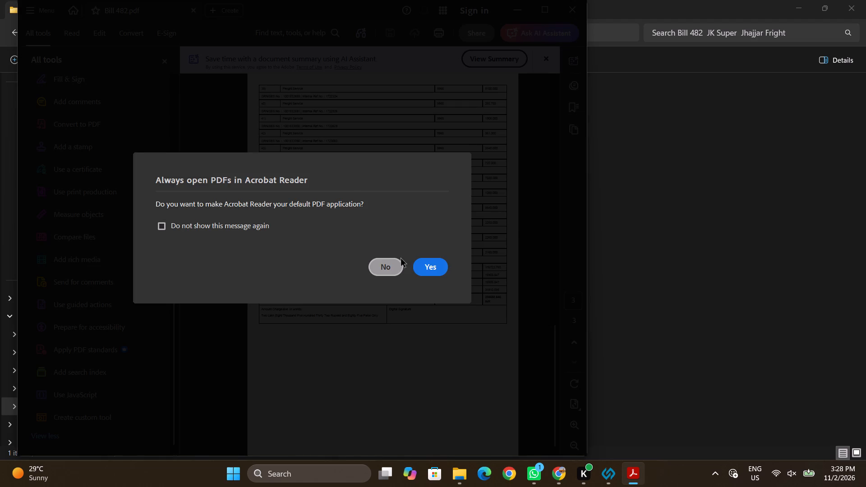
pyautogui.click(396, 262)
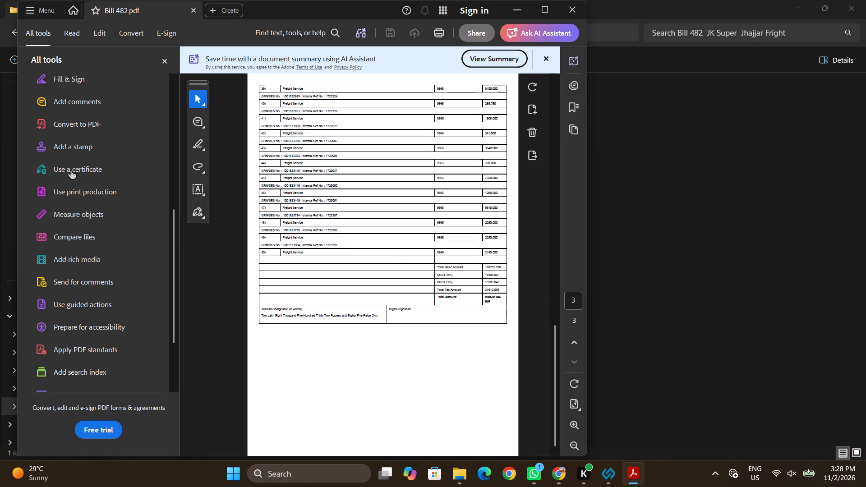
pyautogui.click(70, 164)
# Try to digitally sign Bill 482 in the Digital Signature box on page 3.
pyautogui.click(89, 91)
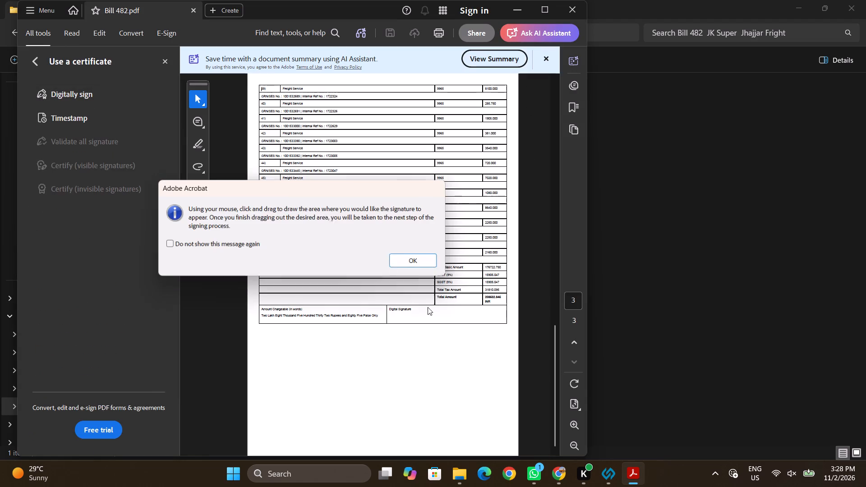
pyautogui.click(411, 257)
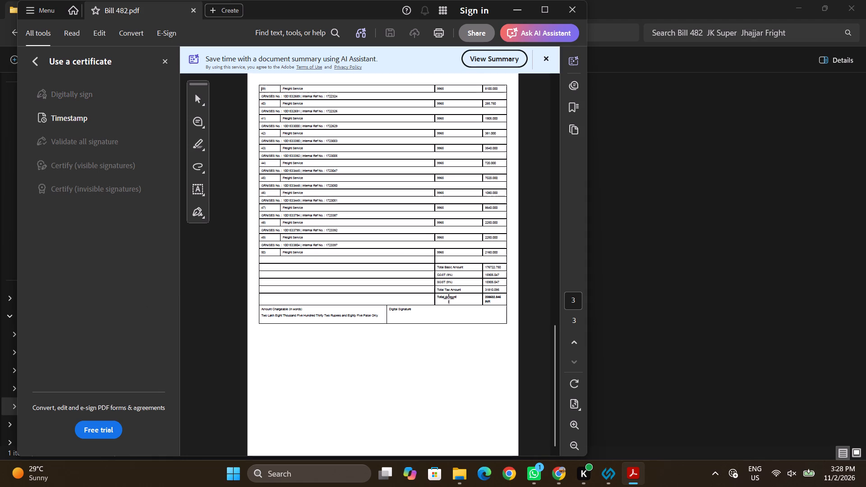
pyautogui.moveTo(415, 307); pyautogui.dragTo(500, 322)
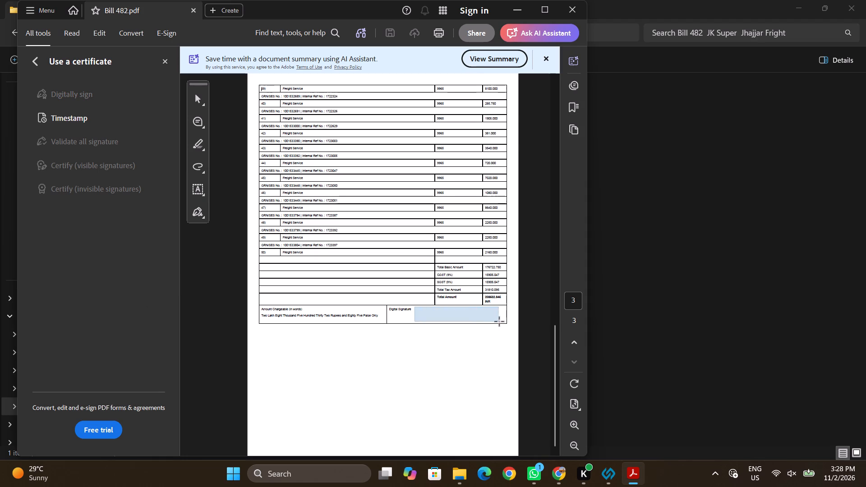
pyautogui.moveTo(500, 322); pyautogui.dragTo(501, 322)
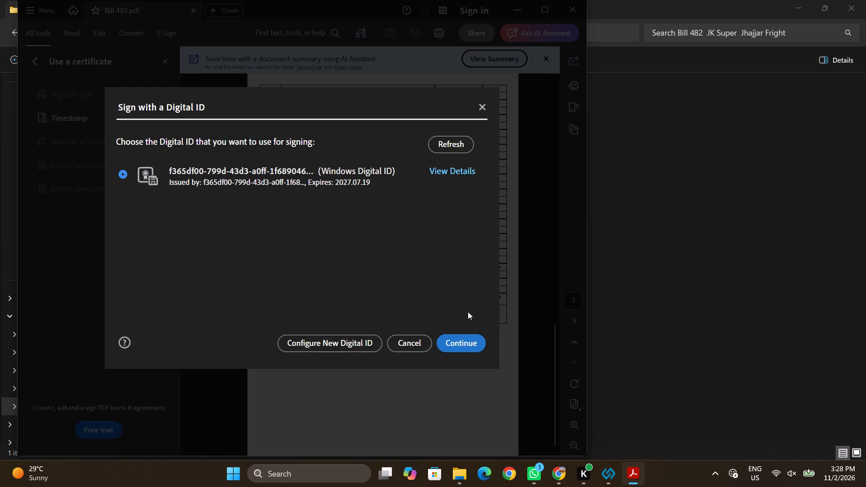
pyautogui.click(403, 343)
# Switch back to the Bill 482 JK Super Jhajjar Fright folder in File Explorer.
pyautogui.click(607, 478)
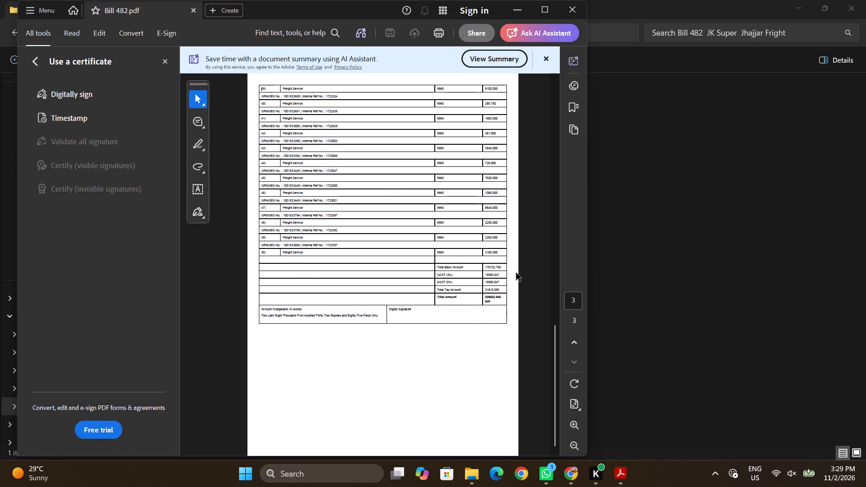
pyautogui.click(477, 480)
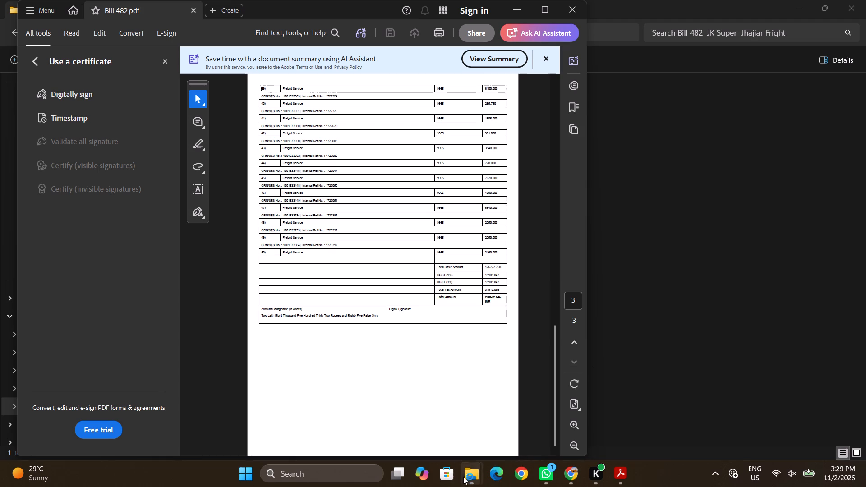
pyautogui.click(464, 480)
pyautogui.click(473, 482)
pyautogui.click(465, 473)
pyautogui.click(429, 435)
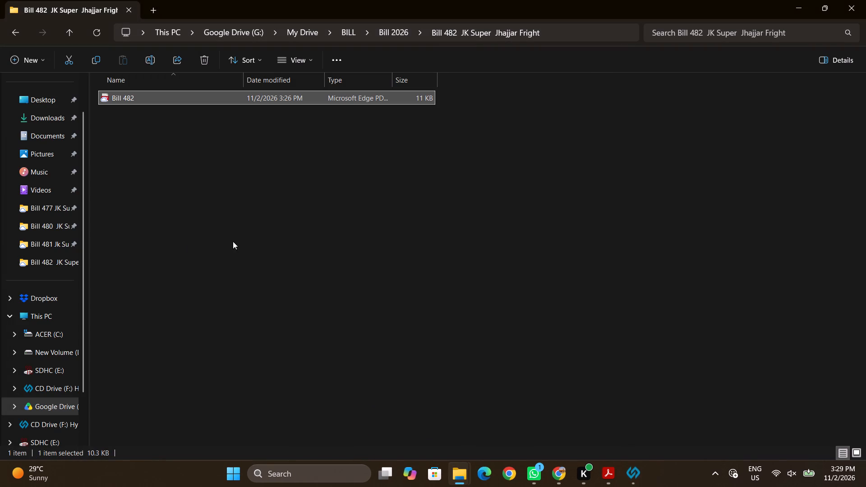
# Open This PC in a new File Explorer tab and minimize the File Explorer window.
pyautogui.click(457, 473)
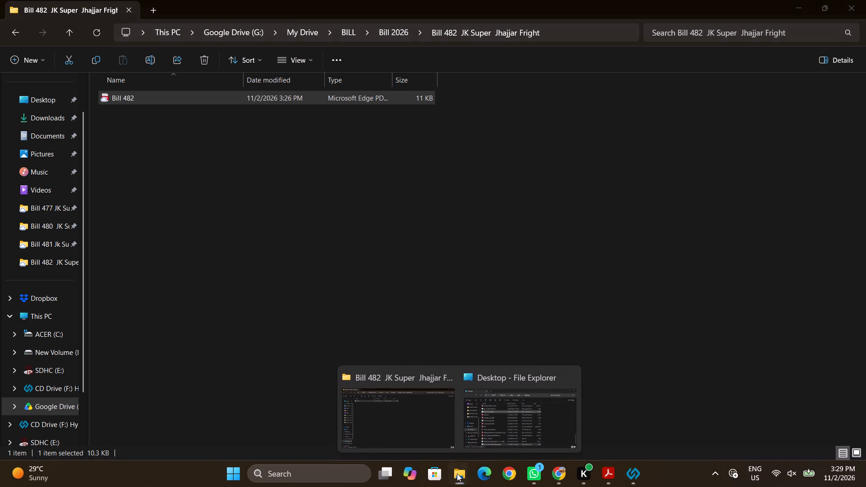
pyautogui.rightClick(49, 314)
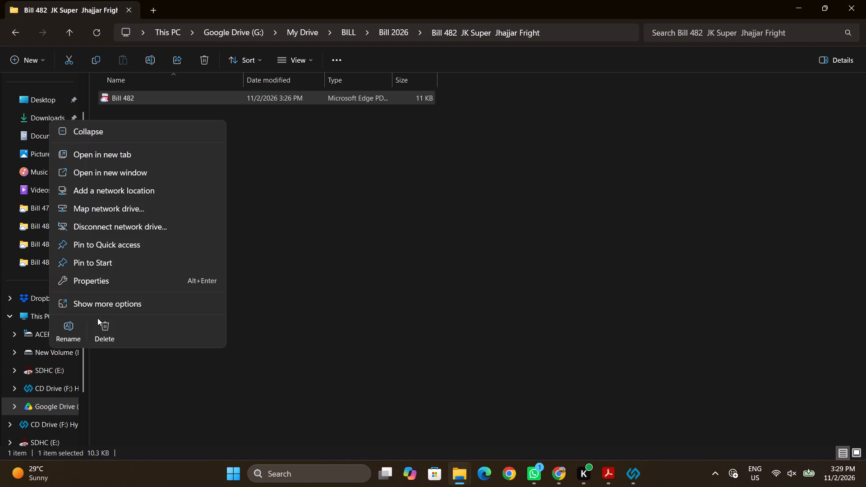
pyautogui.click(115, 161)
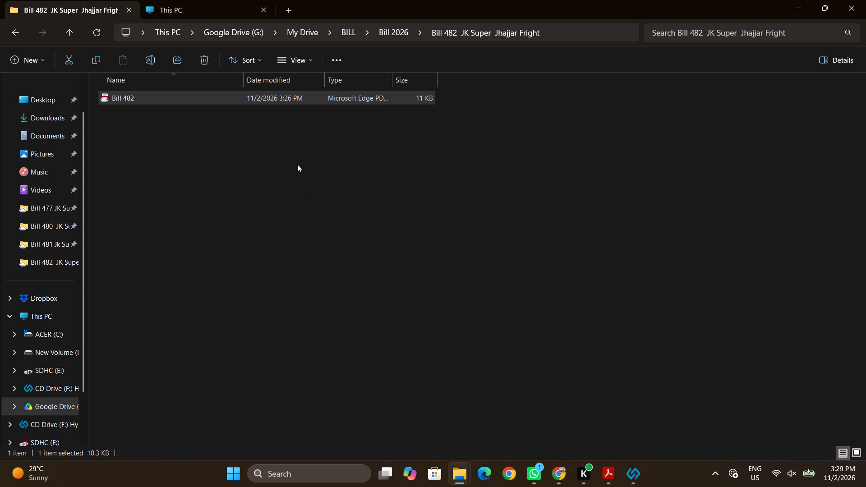
pyautogui.click(790, 9)
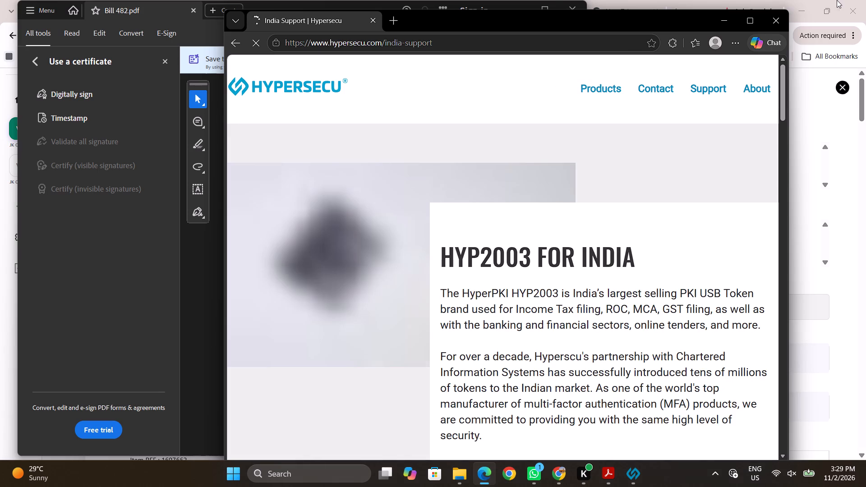
# Close the browser window showing the Hypersecu India Support page.
pyautogui.click(777, 19)
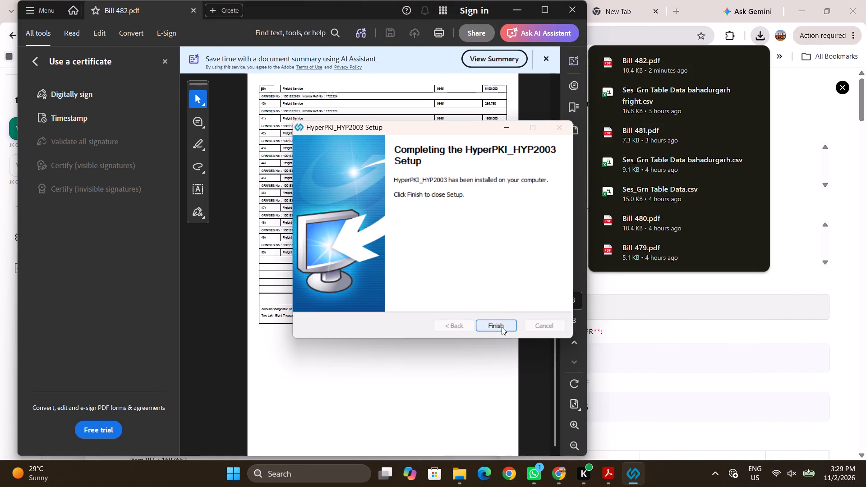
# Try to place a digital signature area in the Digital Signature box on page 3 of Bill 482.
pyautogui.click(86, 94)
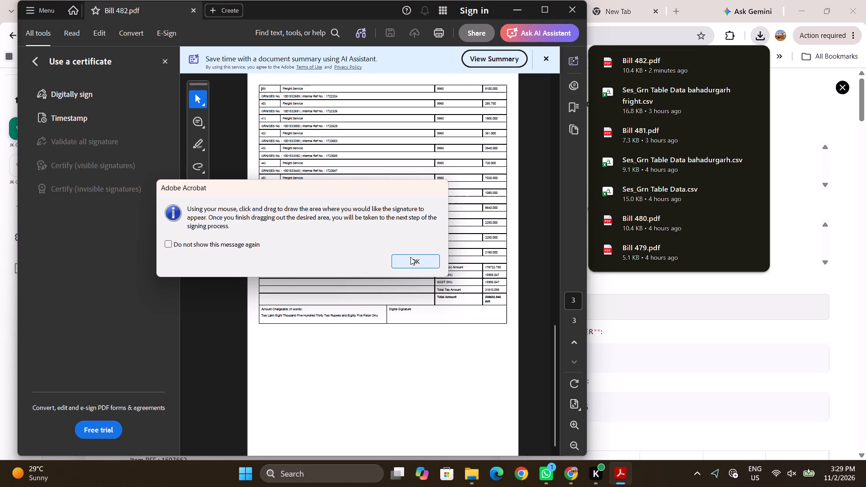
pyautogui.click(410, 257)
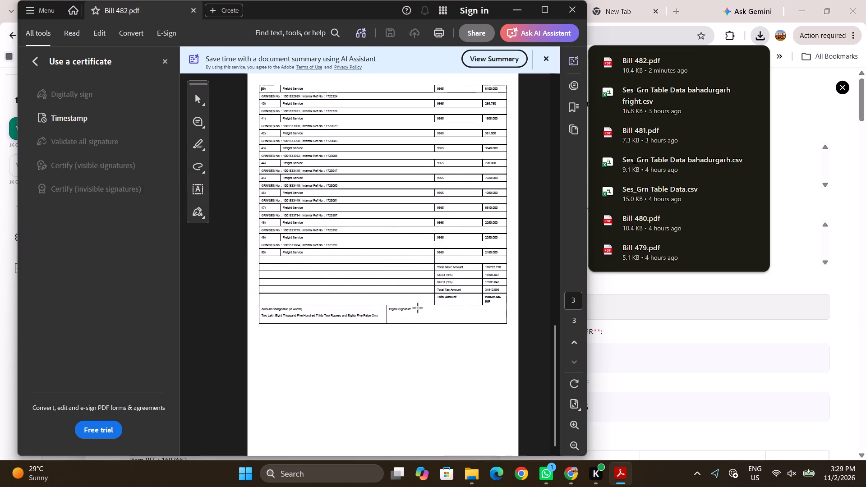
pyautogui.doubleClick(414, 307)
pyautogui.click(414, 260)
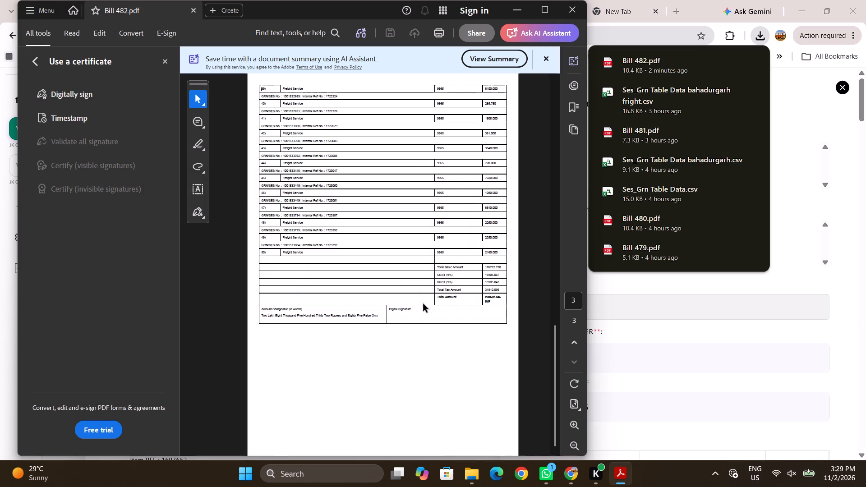
# Draw a signature area in page 3's Digital Signature box and sign with the PantaSign-issued Windows Digital ID, using the Standard Text appearance.
pyautogui.click(77, 90)
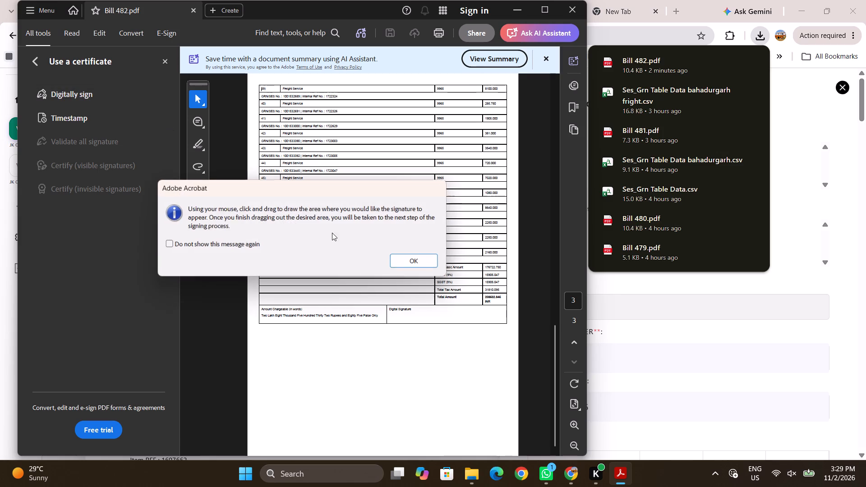
pyautogui.click(407, 266)
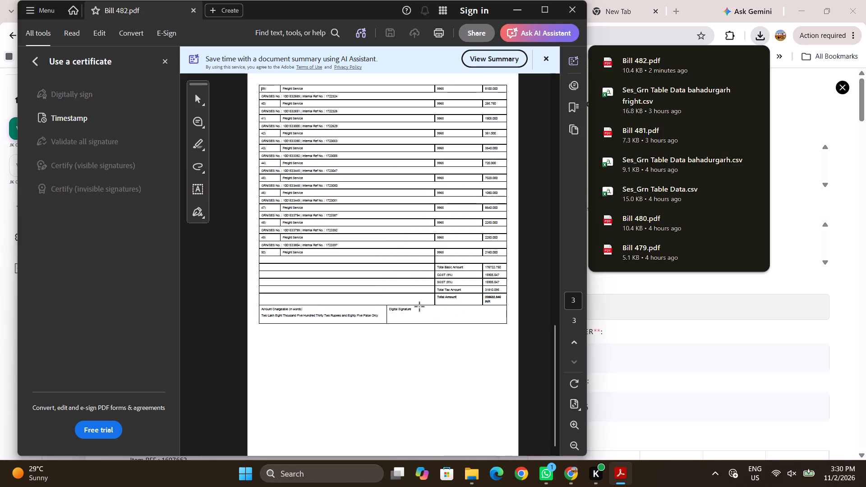
pyautogui.moveTo(415, 306); pyautogui.dragTo(501, 324)
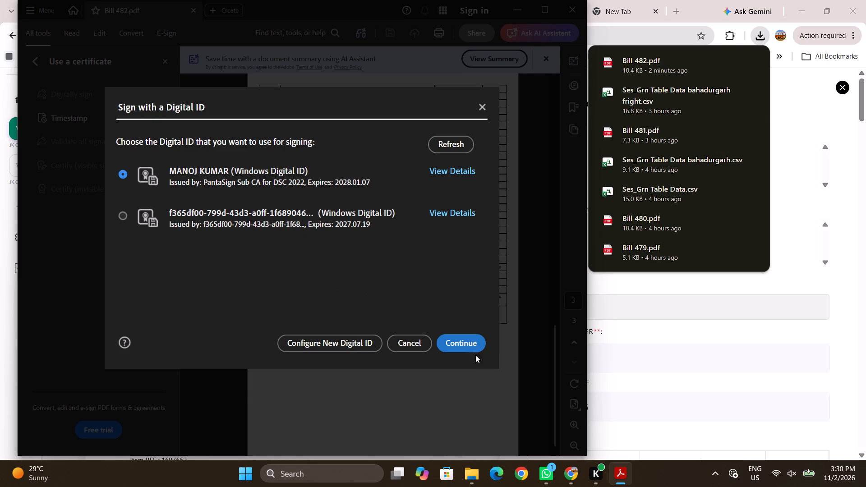
pyautogui.click(466, 348)
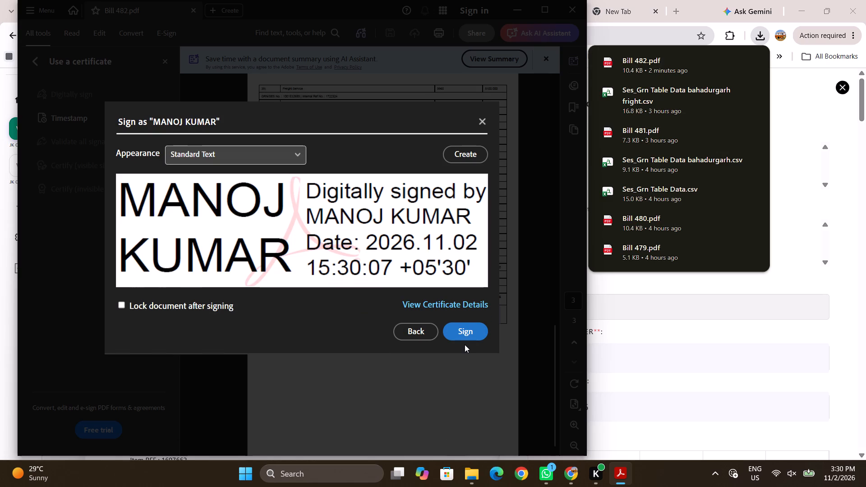
pyautogui.click(465, 337)
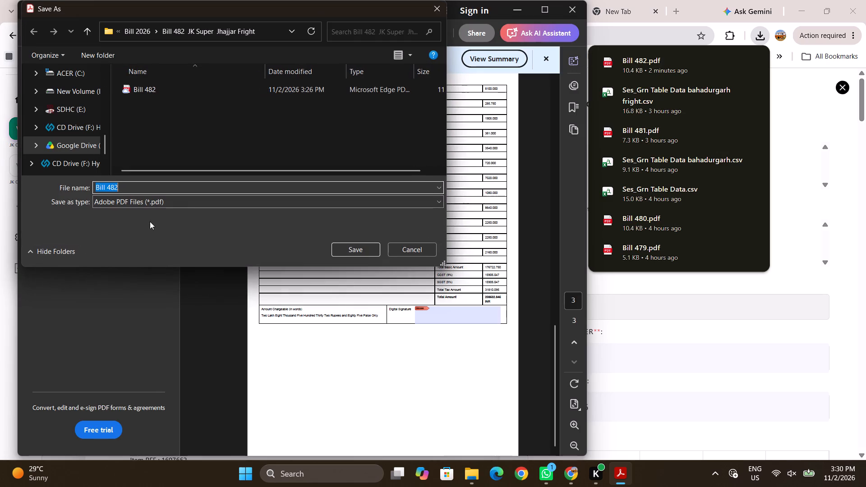
# Save the signed PDF as "Bill 482 s" in the Bill 482 JK Super Jhajjar Fright folder.
pyautogui.click(139, 188)
pyautogui.press('space')
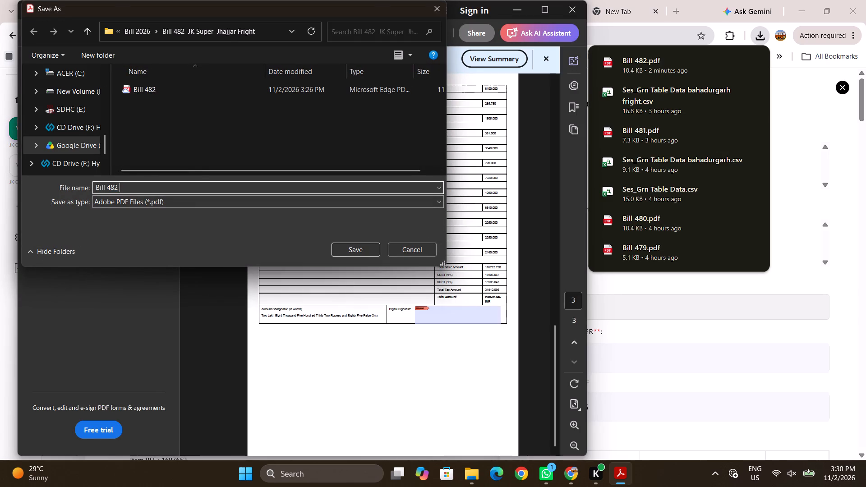
pyautogui.write('s')
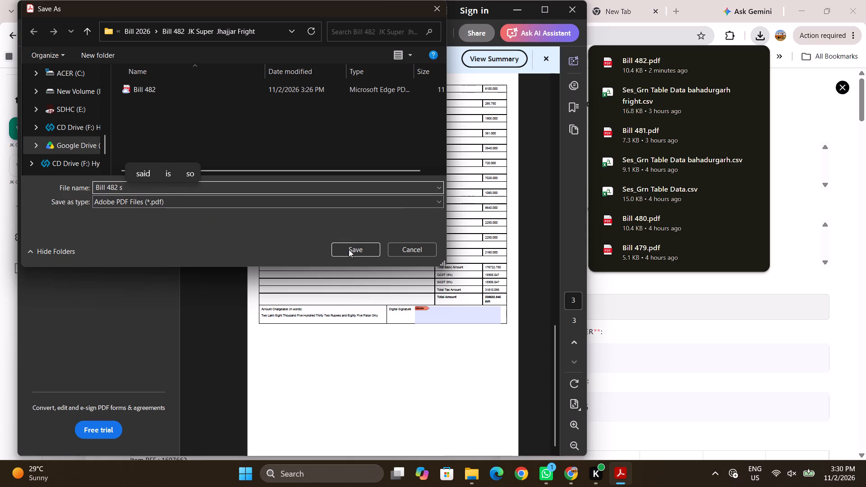
pyautogui.click(352, 256)
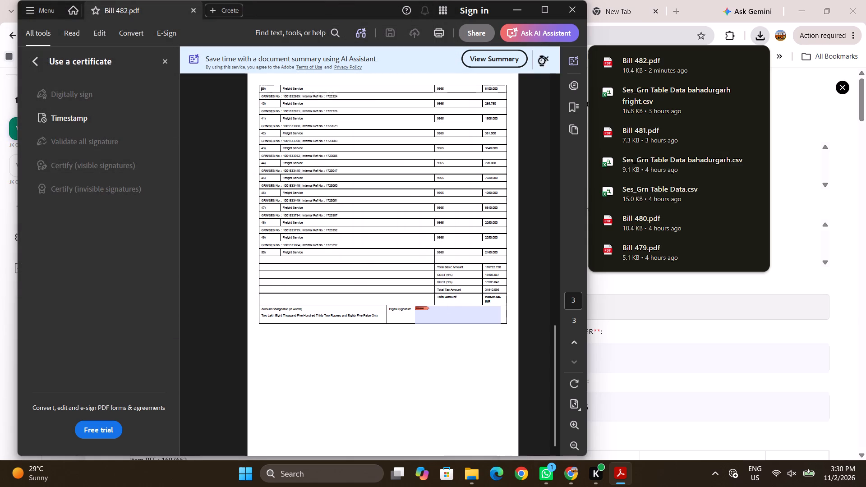
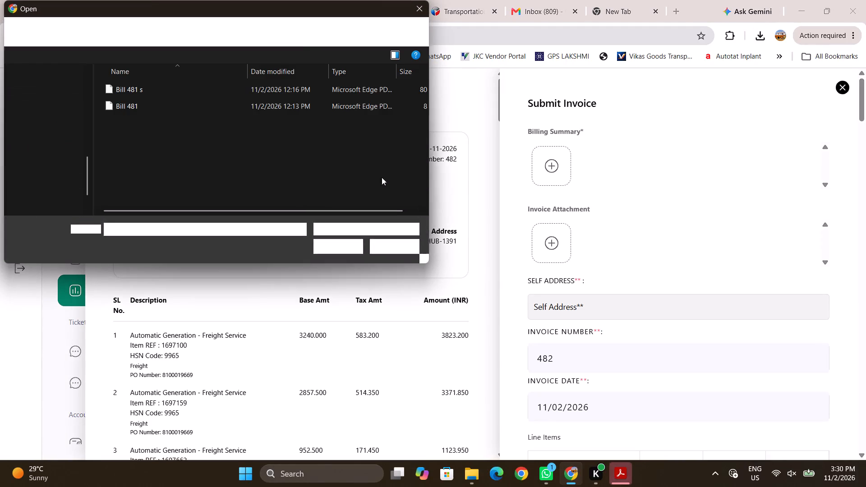
# Attach the signed PDF "Bill 482 s" from the Bill 482 JK Super Jhajjar Fright folder as the Billing Summary.
pyautogui.click(148, 87)
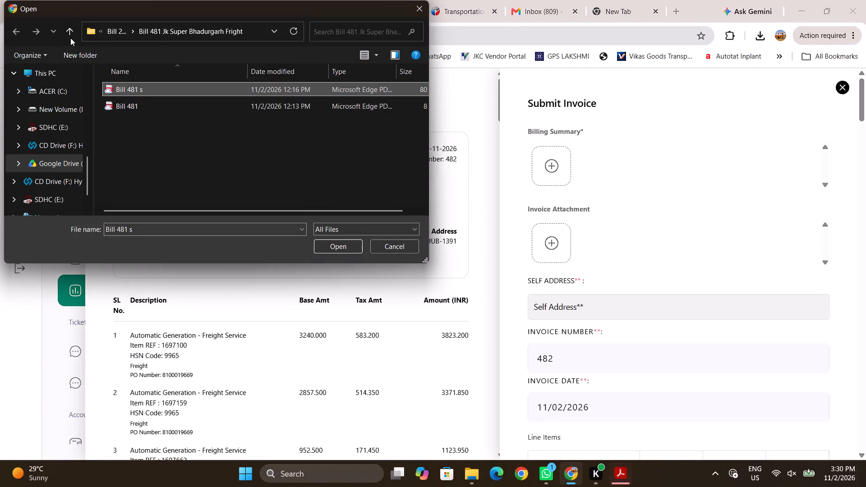
pyautogui.click(61, 29)
pyautogui.scroll(-10, 166, 166)
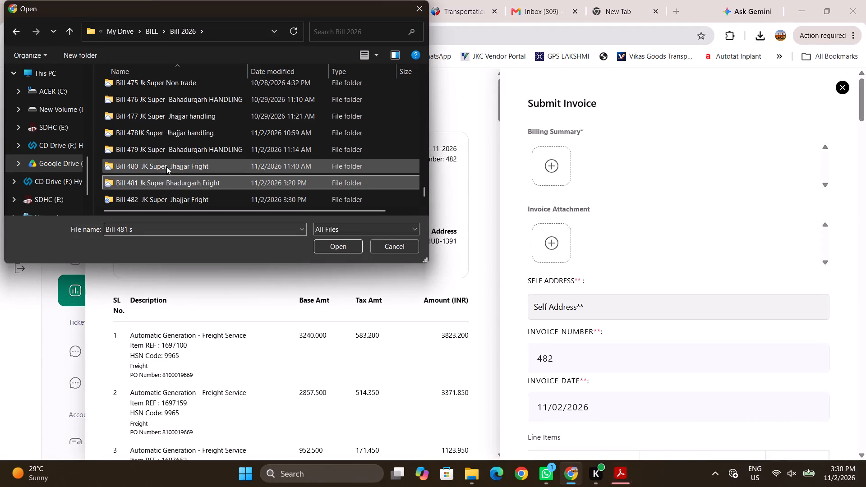
pyautogui.scroll(-11, 166, 166)
pyautogui.doubleClick(167, 203)
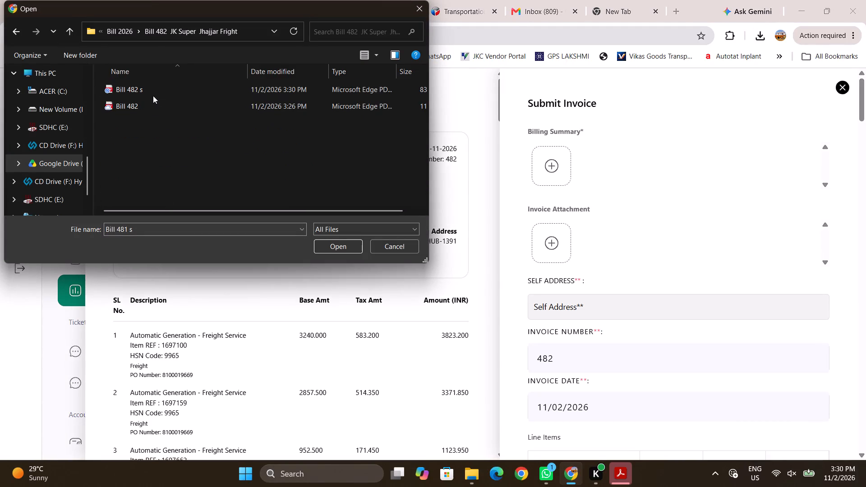
pyautogui.click(152, 92)
pyautogui.click(339, 242)
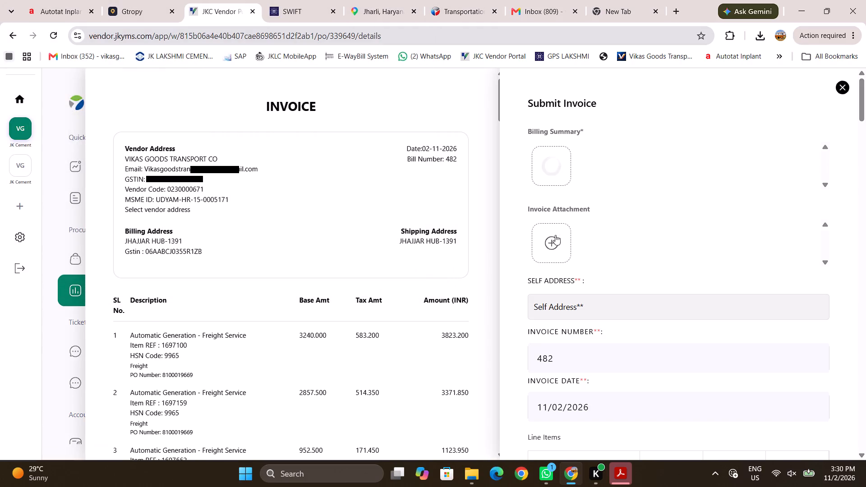
# Attach the signed PDF "Bill 482 s" from the same folder as the Invoice Attachment.
pyautogui.click(559, 235)
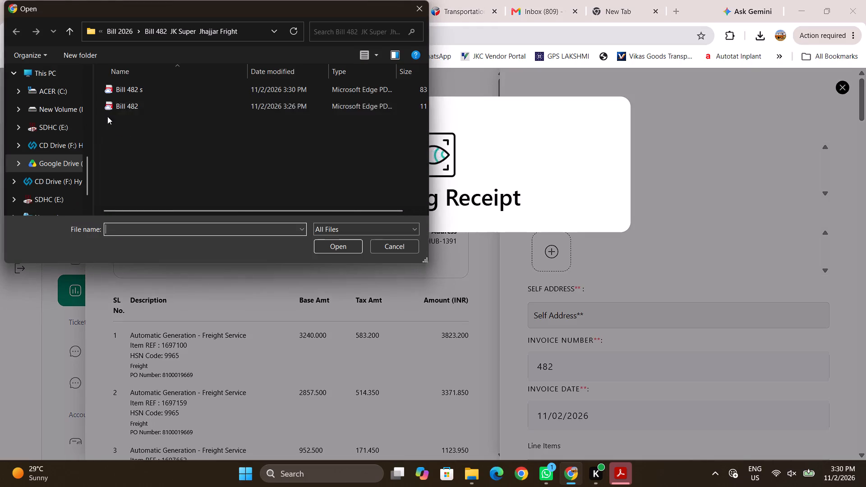
pyautogui.click(124, 96)
pyautogui.click(126, 107)
pyautogui.click(134, 93)
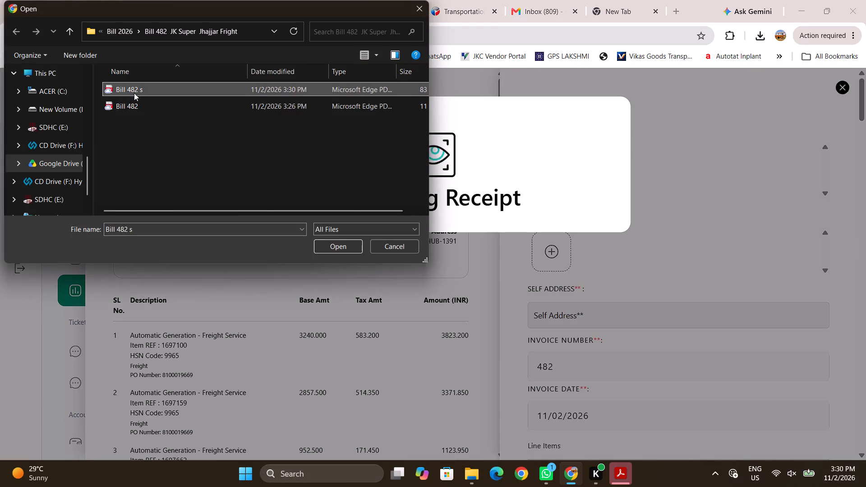
pyautogui.click(342, 244)
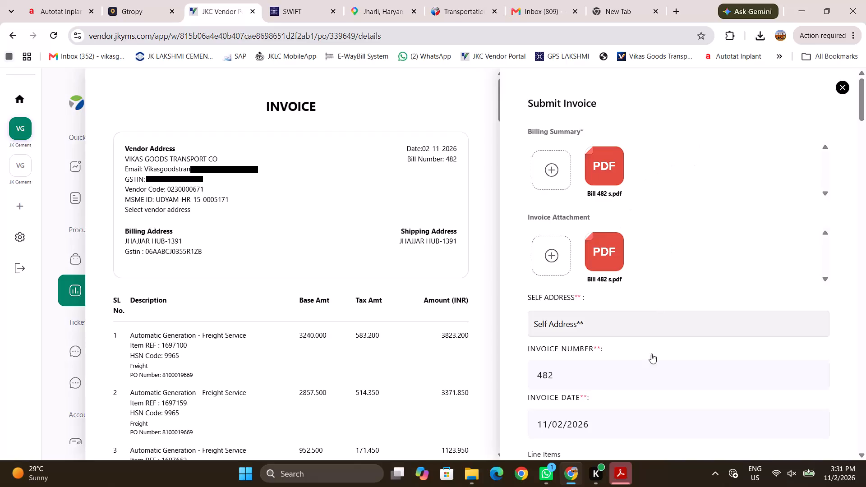
# Set the invoice's Self Address to the first listed Vikas Goods Transport Co address.
pyautogui.scroll(-9, 650, 363)
pyautogui.scroll(13, 650, 363)
pyautogui.scroll(-1, 650, 363)
pyautogui.click(629, 273)
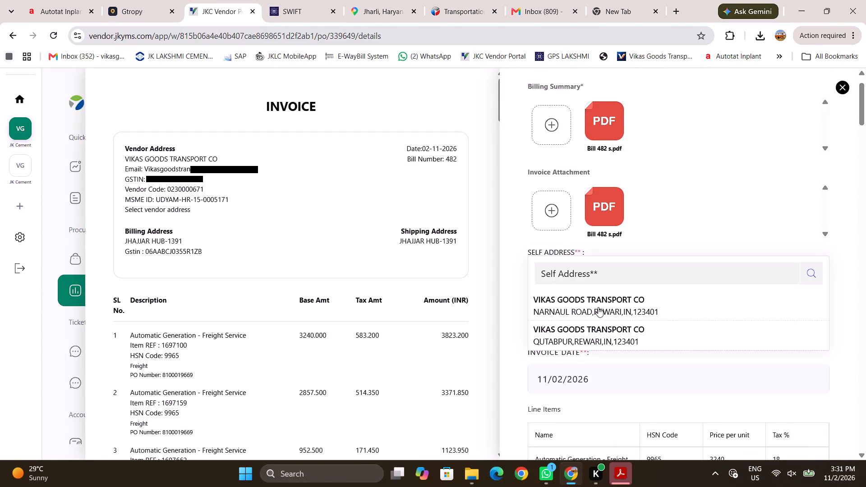
pyautogui.click(596, 312)
# Submit invoice 482 with the round-off and discount fields left as they are.
pyautogui.scroll(-8, 589, 361)
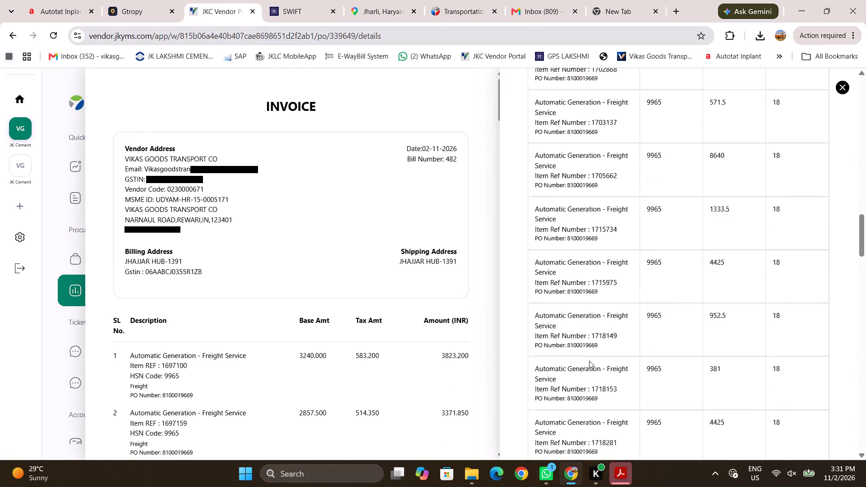
pyautogui.scroll(-15, 589, 361)
pyautogui.click(606, 429)
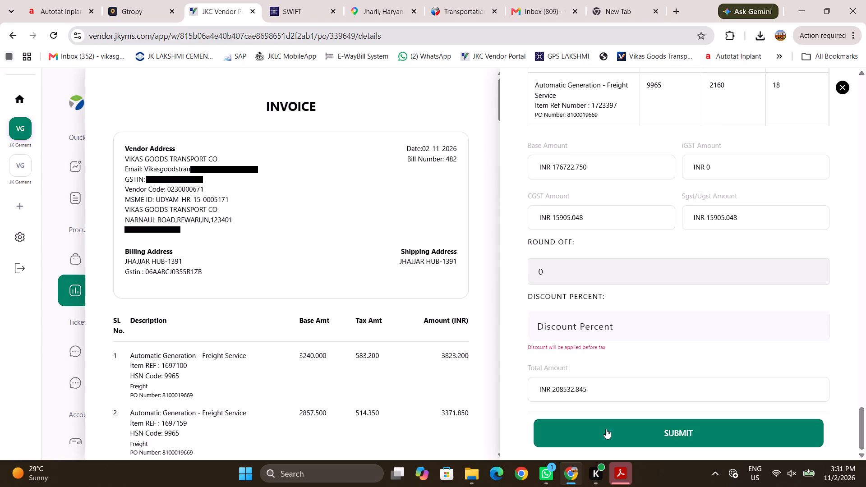
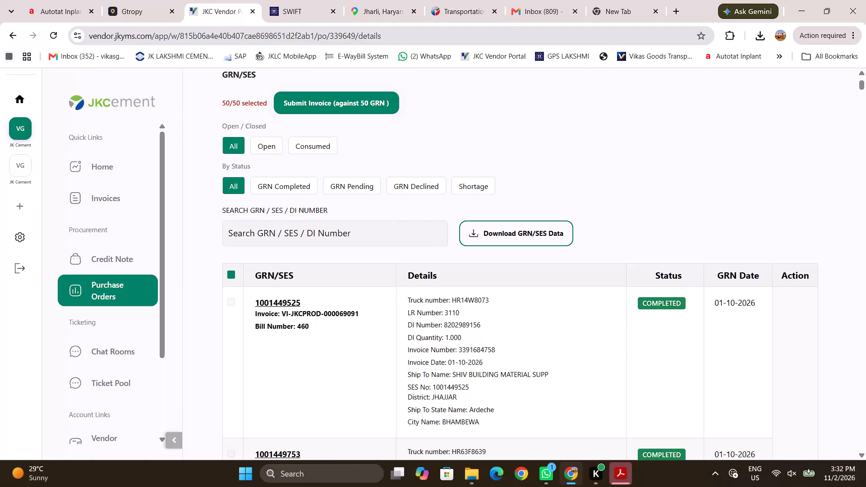
# Filter the open purchase orders to the date range 01 Jul 26 to 02 Nov 26.
pyautogui.click(111, 280)
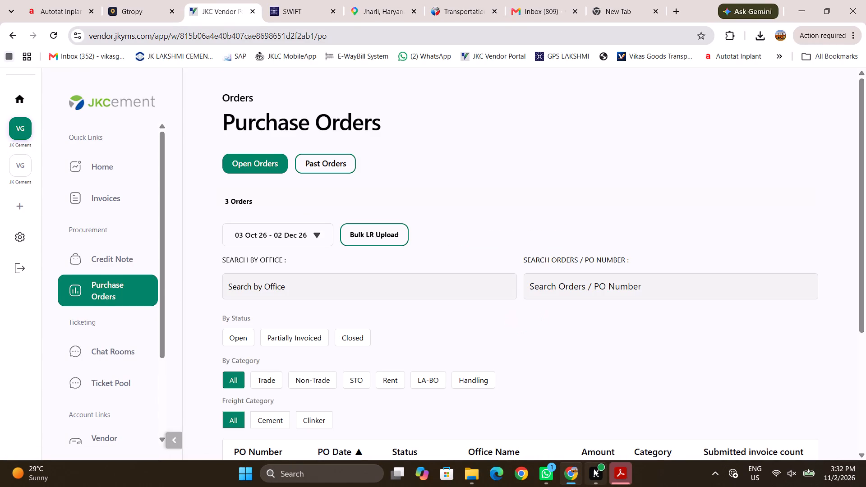
pyautogui.scroll(-2, 345, 335)
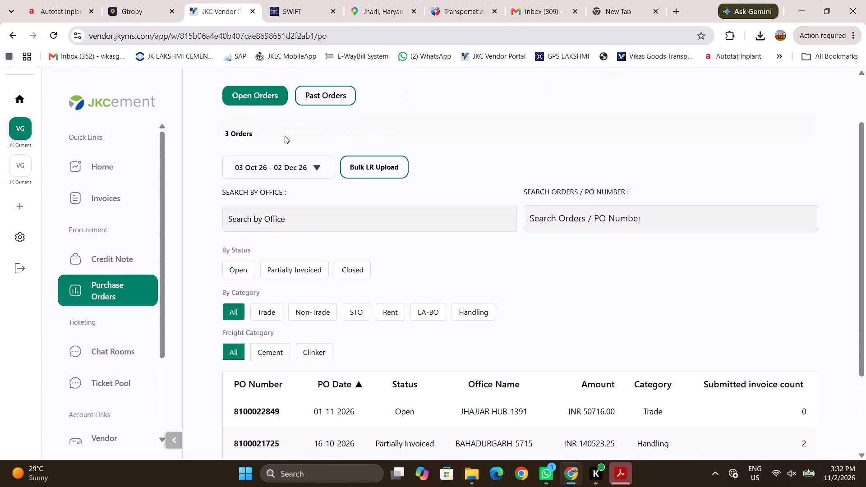
pyautogui.click(290, 167)
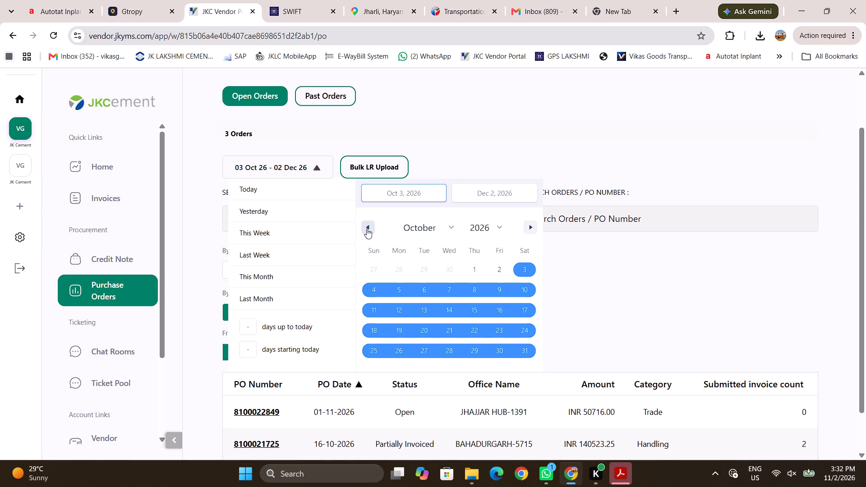
pyautogui.tripleClick(367, 229)
pyautogui.click(447, 277)
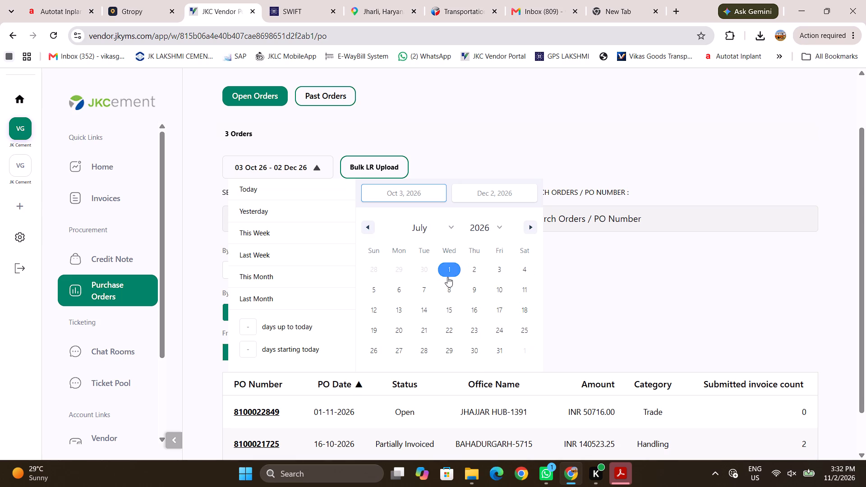
pyautogui.tripleClick(529, 232)
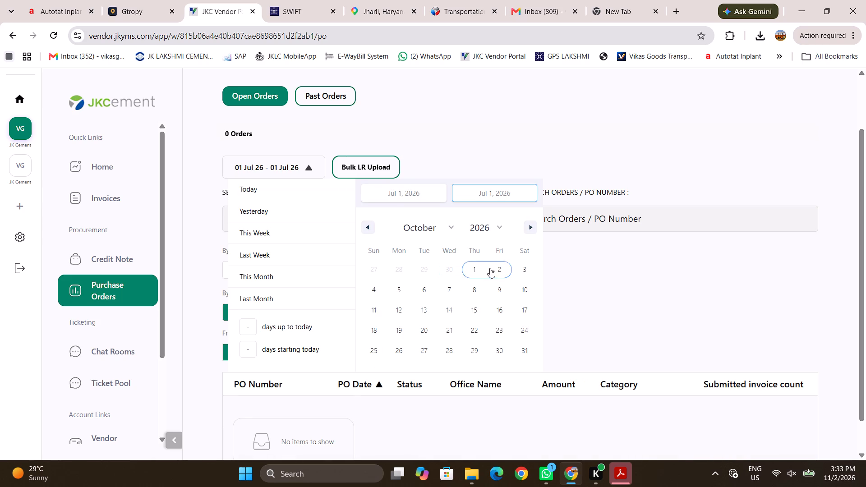
pyautogui.click(530, 225)
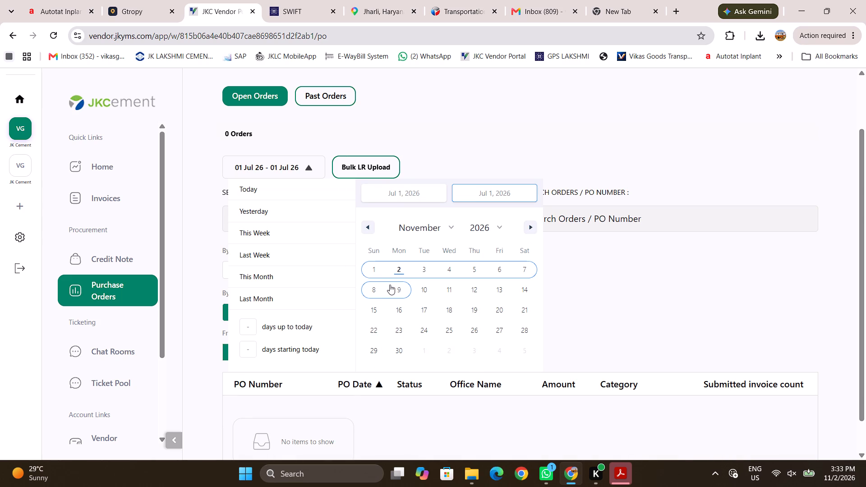
pyautogui.click(395, 276)
pyautogui.click(567, 291)
pyautogui.scroll(-8, 476, 326)
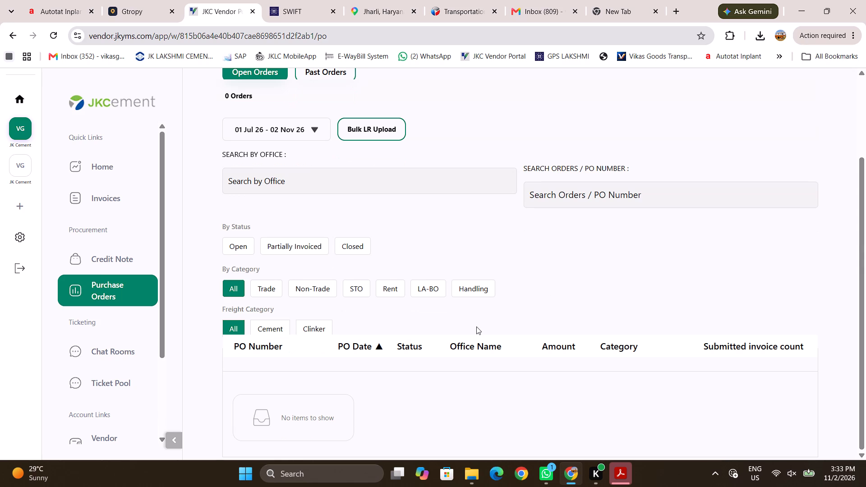
pyautogui.scroll(-4, 476, 326)
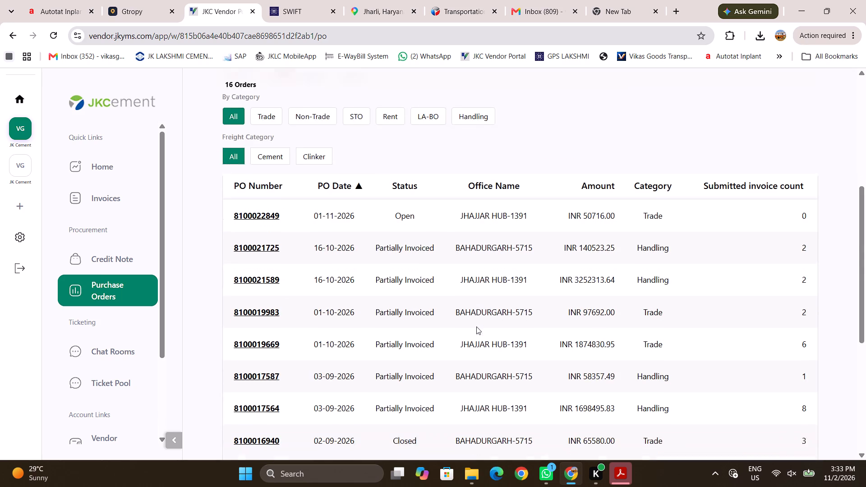
pyautogui.scroll(-1, 476, 326)
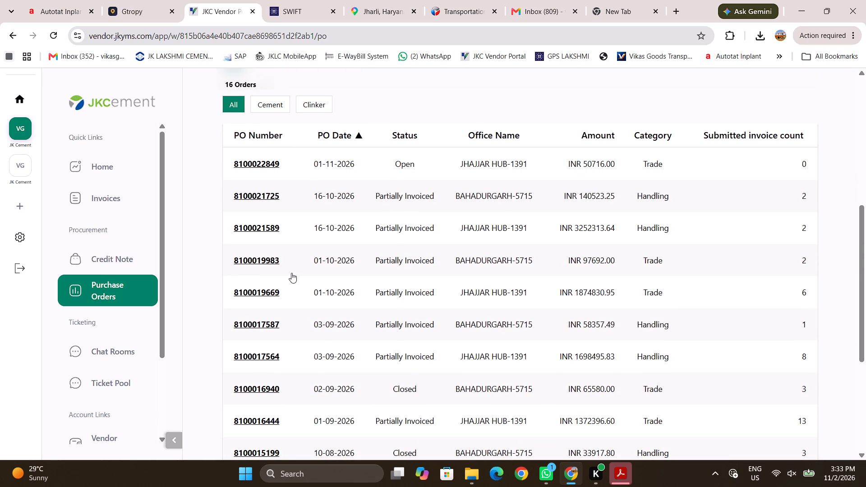
pyautogui.click(265, 291)
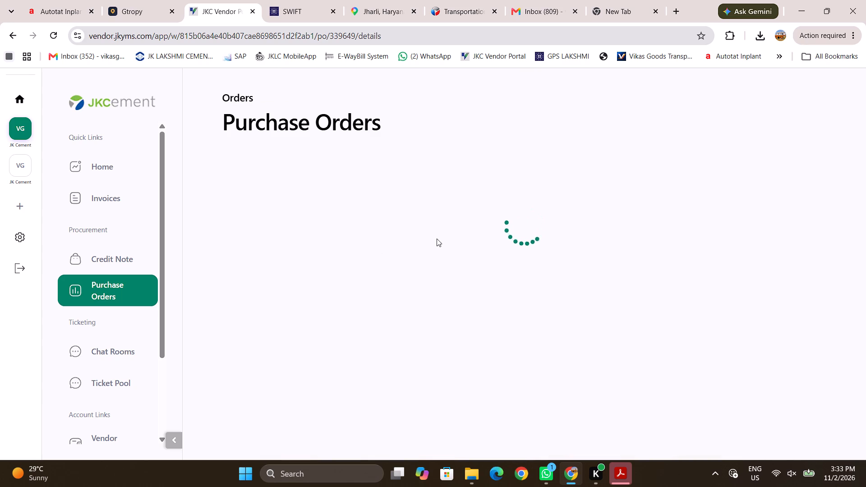
pyautogui.scroll(-7, 437, 239)
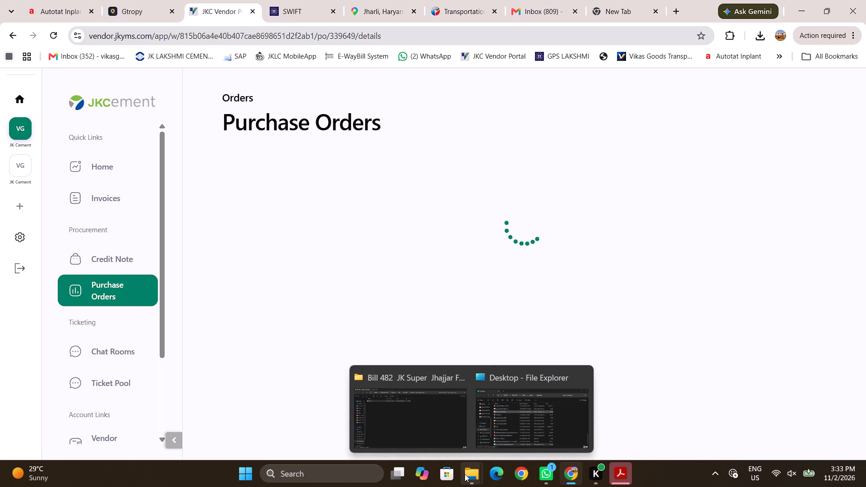
# Switch to the Vikas Goods Transport Co Rewari vendor account and open its purchase orders.
pyautogui.click(16, 166)
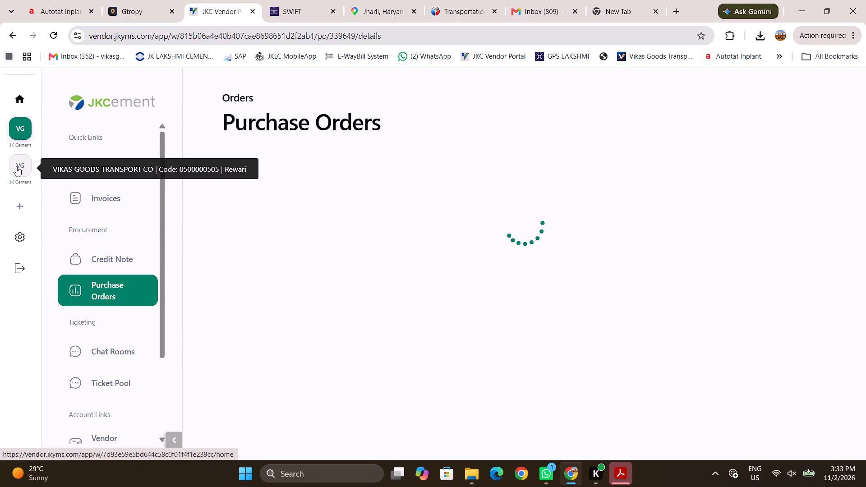
pyautogui.click(113, 299)
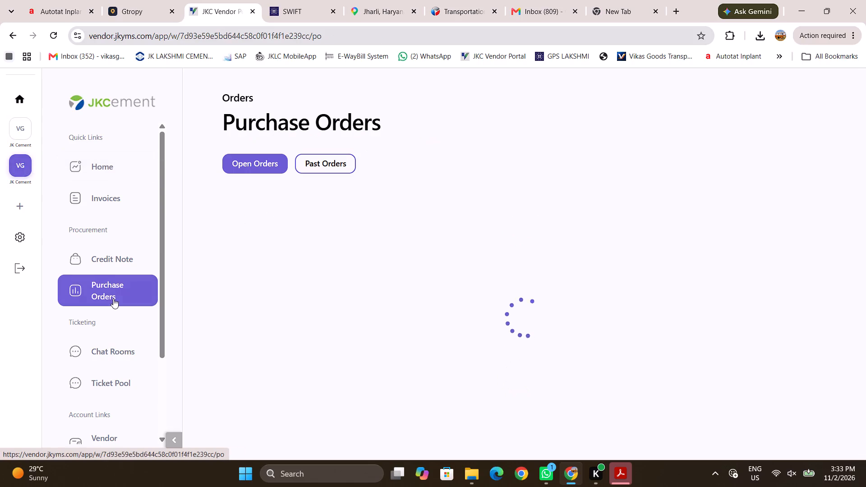
# Filter the Rewari account's purchase orders to last month, 01 Oct 26 to 31 Oct 26, and review the list.
pyautogui.scroll(-7, 304, 326)
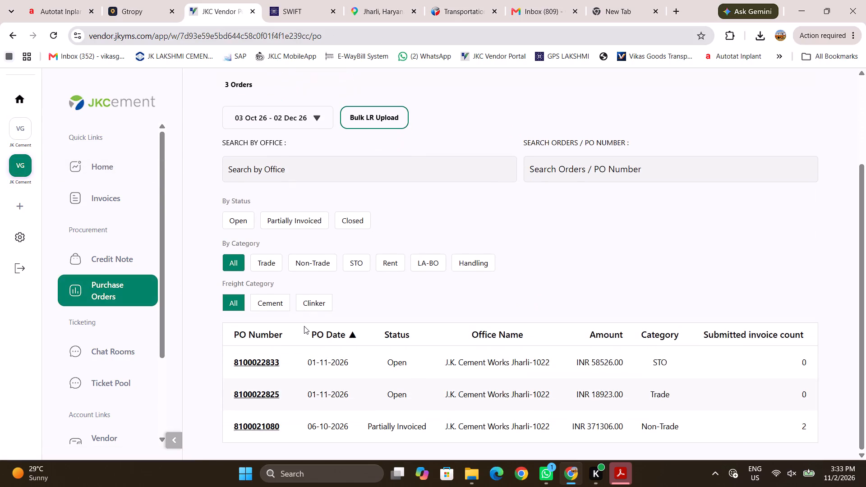
pyautogui.scroll(-2, 304, 326)
pyautogui.click(309, 113)
pyautogui.doubleClick(369, 178)
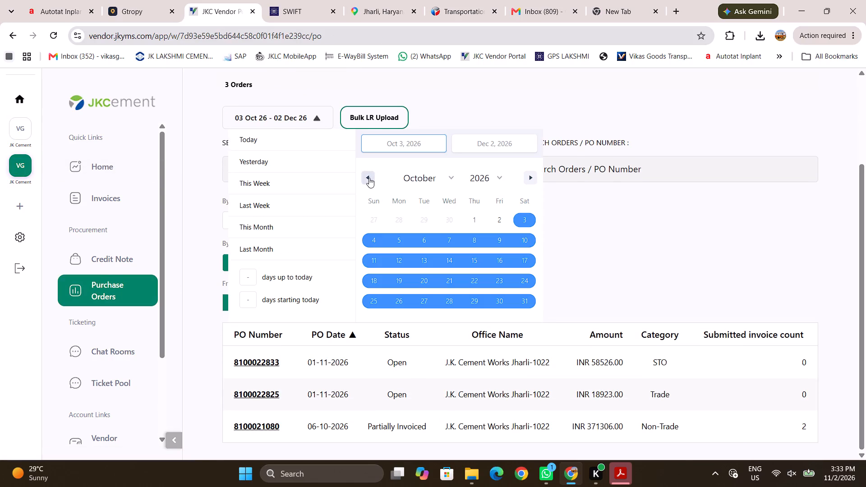
pyautogui.click(519, 221)
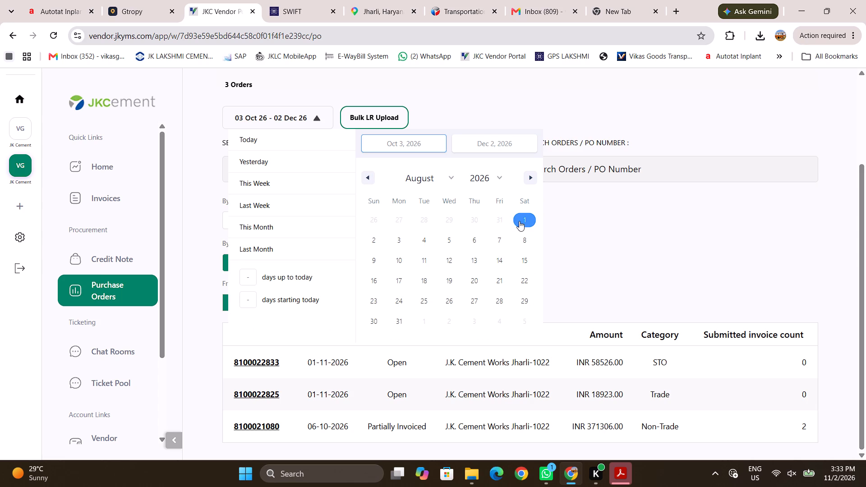
pyautogui.click(526, 190)
pyautogui.tripleClick(526, 190)
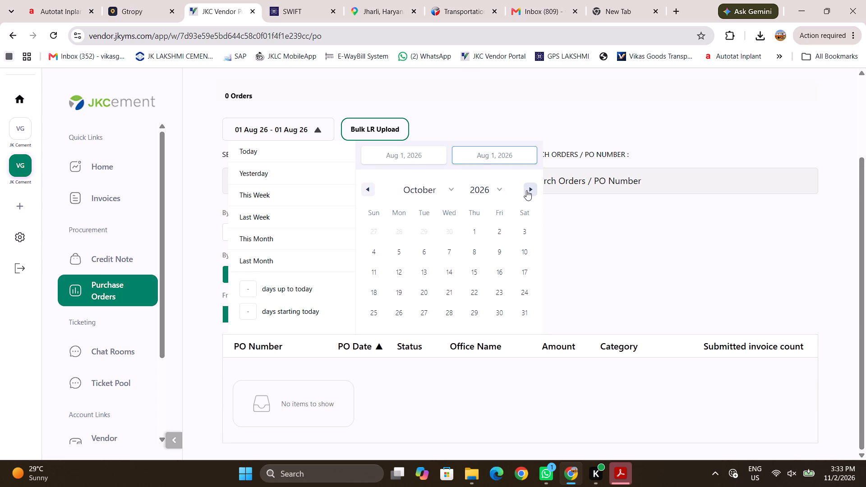
pyautogui.click(526, 190)
pyautogui.click(284, 261)
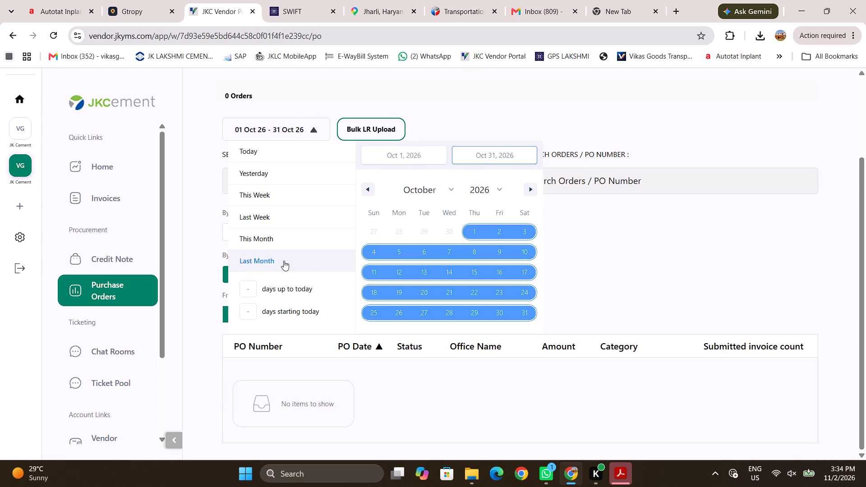
pyautogui.click(561, 298)
pyautogui.scroll(-3, 561, 298)
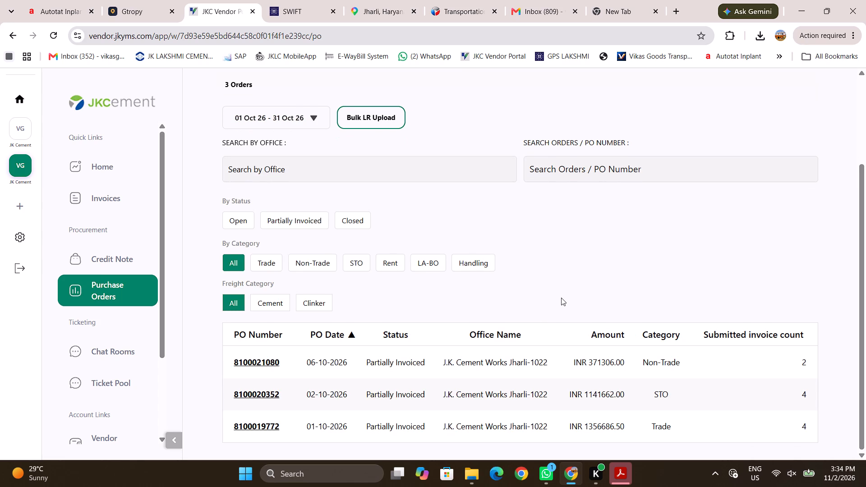
pyautogui.scroll(-3, 561, 298)
pyautogui.scroll(-6, 97, 435)
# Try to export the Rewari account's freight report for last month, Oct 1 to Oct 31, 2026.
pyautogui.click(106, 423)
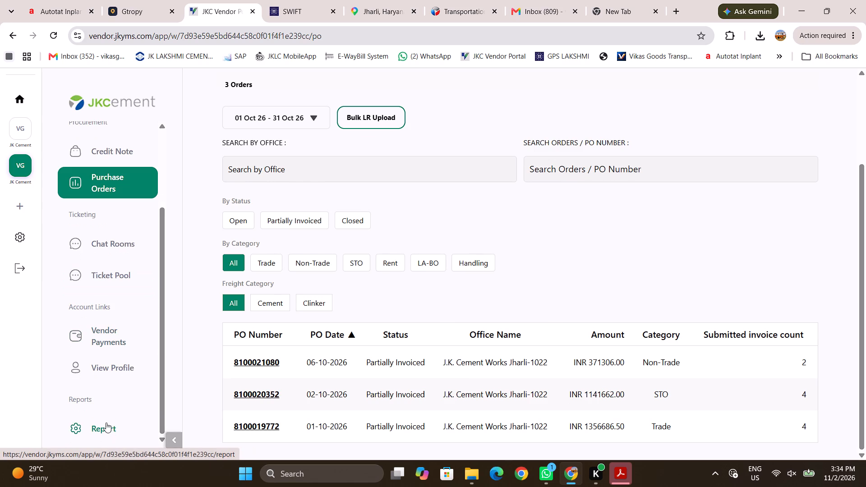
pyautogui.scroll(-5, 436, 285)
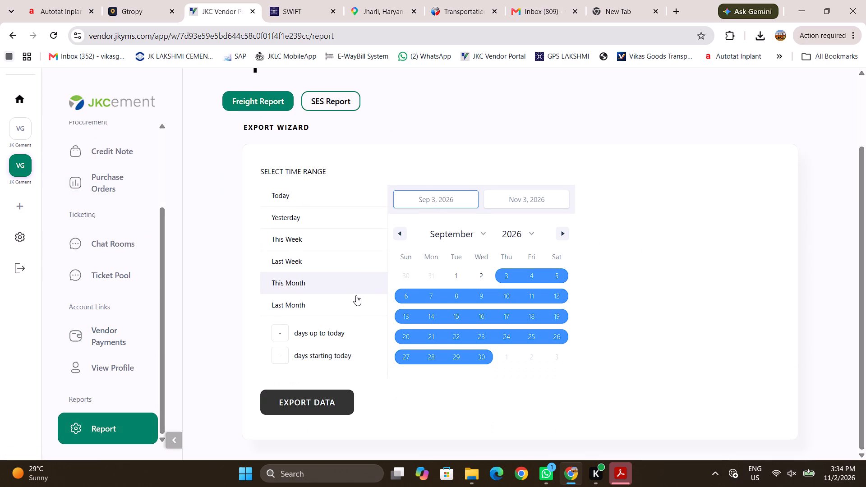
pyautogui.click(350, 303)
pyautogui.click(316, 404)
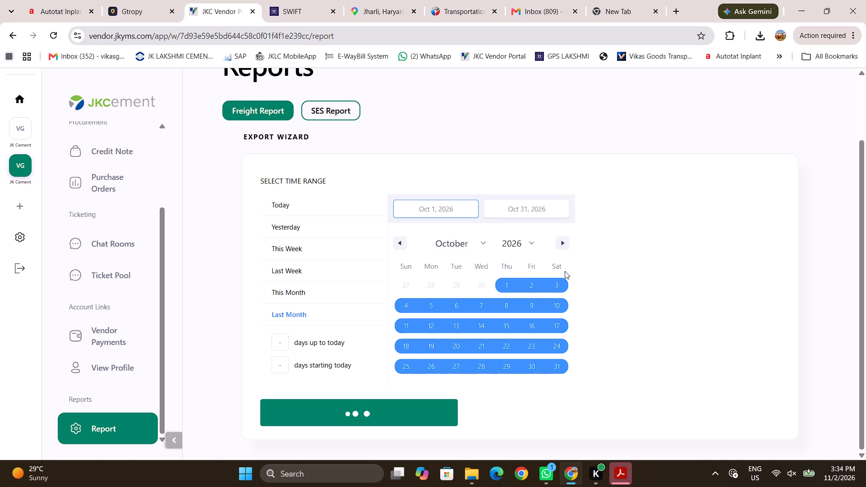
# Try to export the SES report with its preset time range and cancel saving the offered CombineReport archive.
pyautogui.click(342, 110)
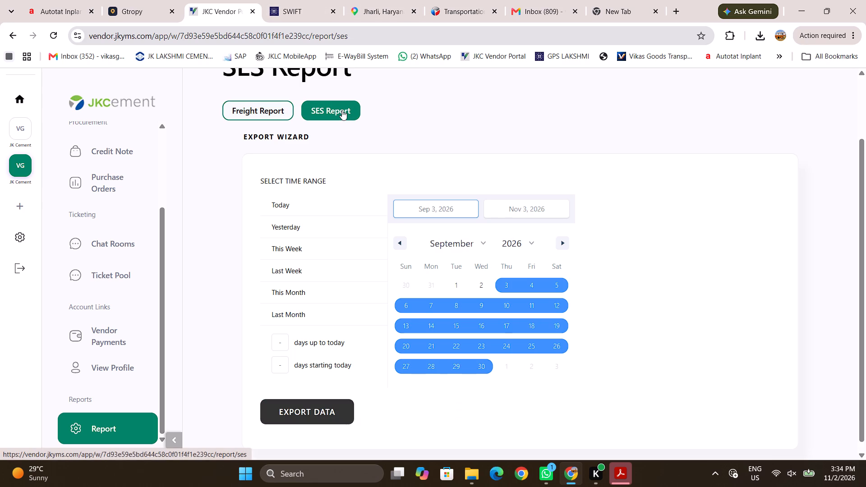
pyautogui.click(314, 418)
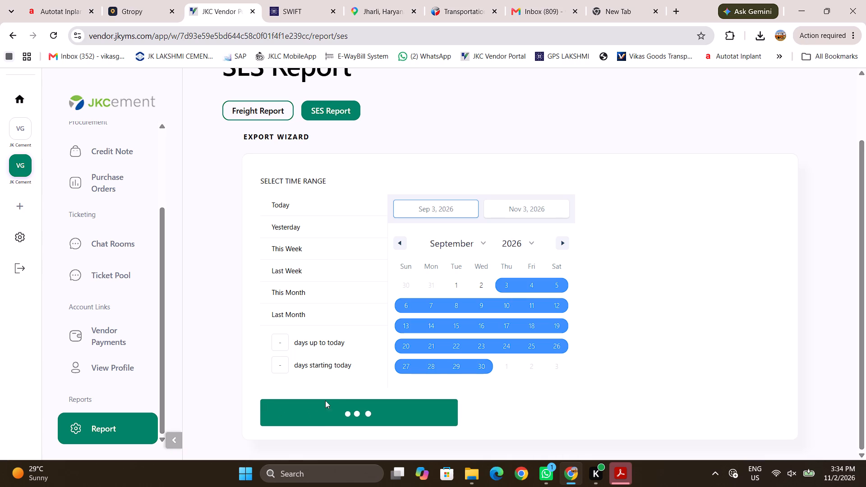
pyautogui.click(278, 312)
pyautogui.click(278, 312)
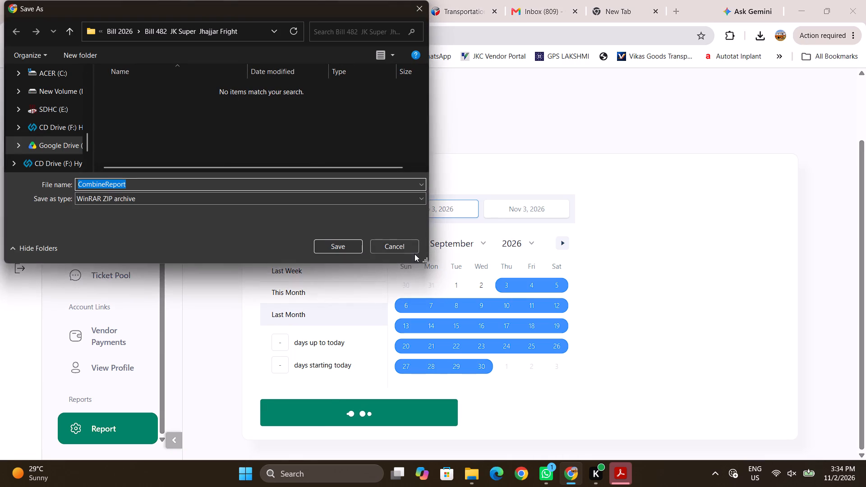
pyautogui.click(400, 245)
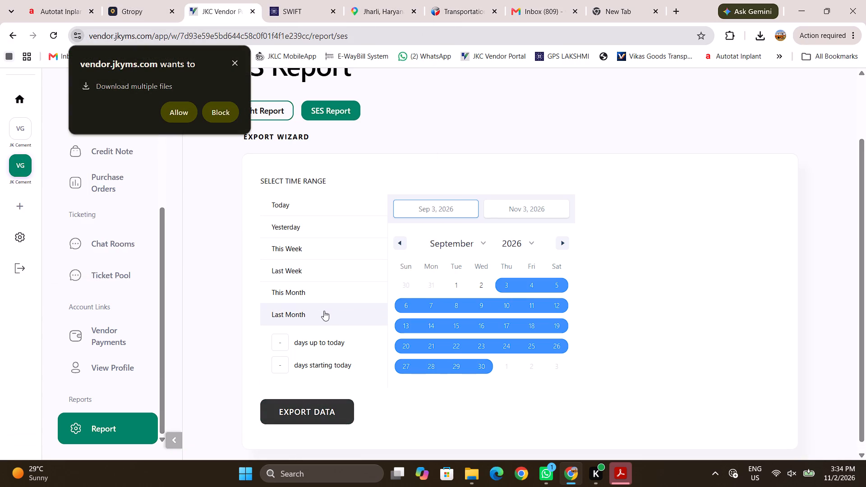
# Export the SES report for last month, allow multiple downloads, save one CombineReport archive to the Desktop and cancel the duplicate.
pyautogui.click(324, 311)
pyautogui.click(337, 406)
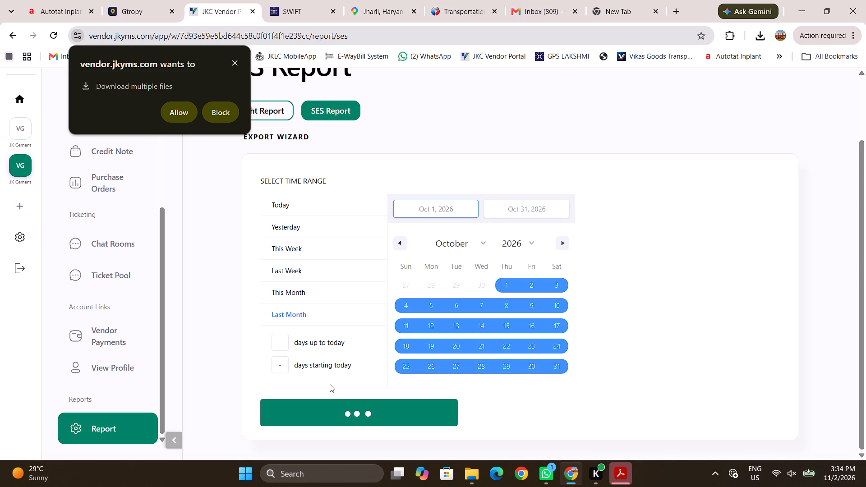
pyautogui.click(231, 58)
pyautogui.click(182, 106)
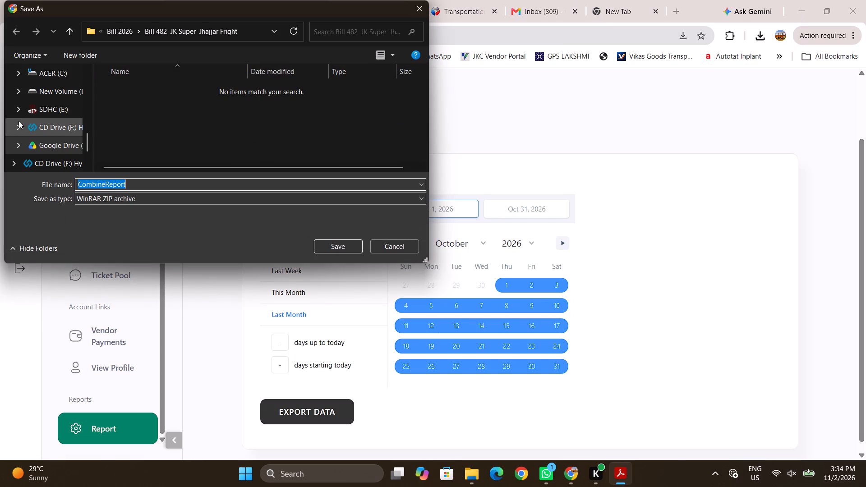
pyautogui.scroll(7, 64, 104)
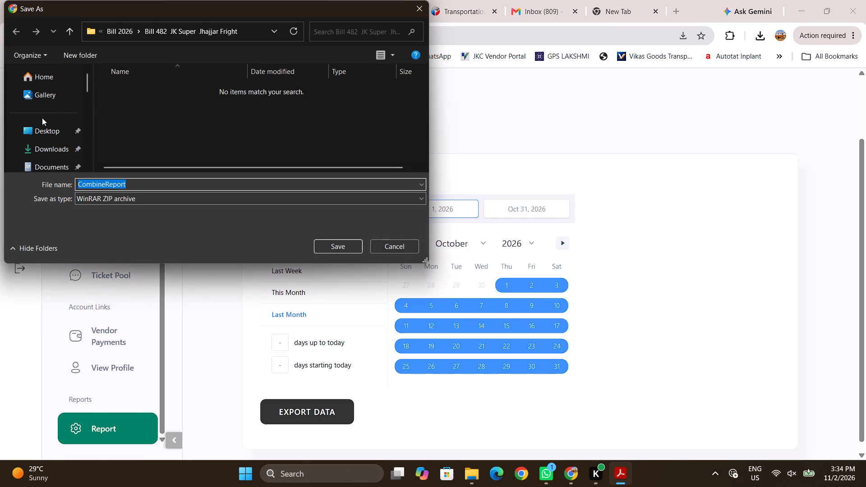
pyautogui.click(44, 138)
pyautogui.click(339, 248)
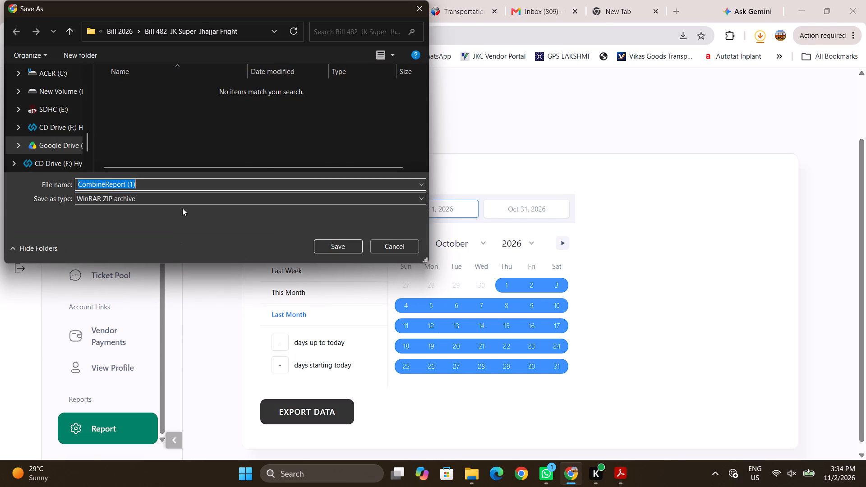
pyautogui.click(390, 247)
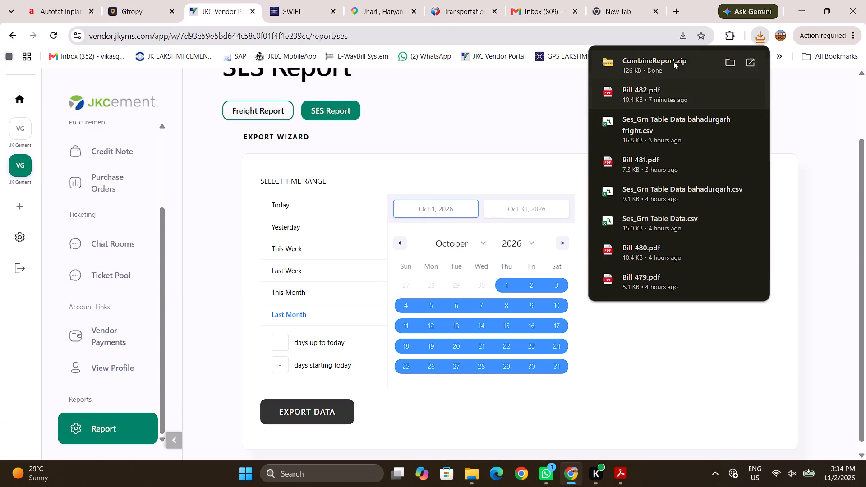
# Show the downloaded CombineReport archive in its Desktop folder.
pyautogui.click(725, 63)
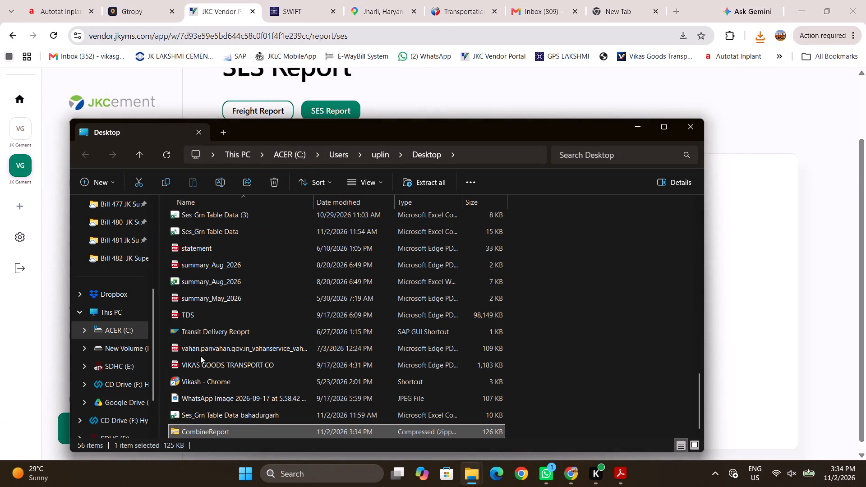
# Open the all_data file from the CombineReport archive in Excel and maximize its window.
pyautogui.doubleClick(214, 430)
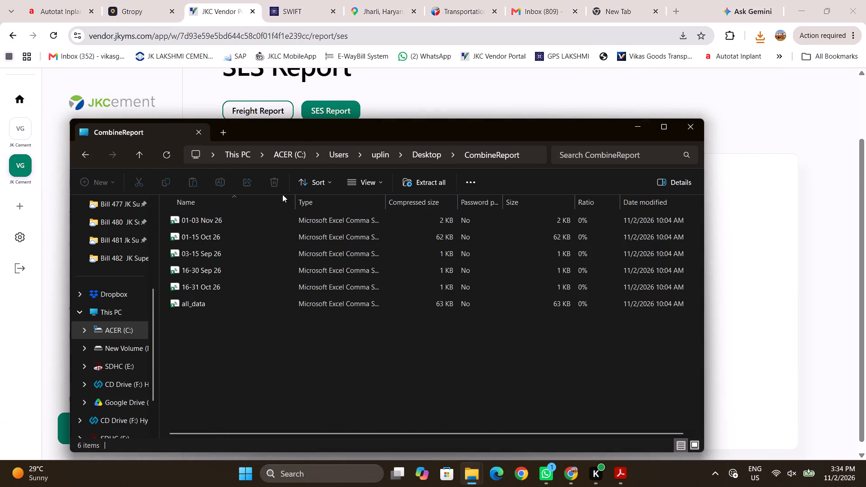
pyautogui.doubleClick(291, 305)
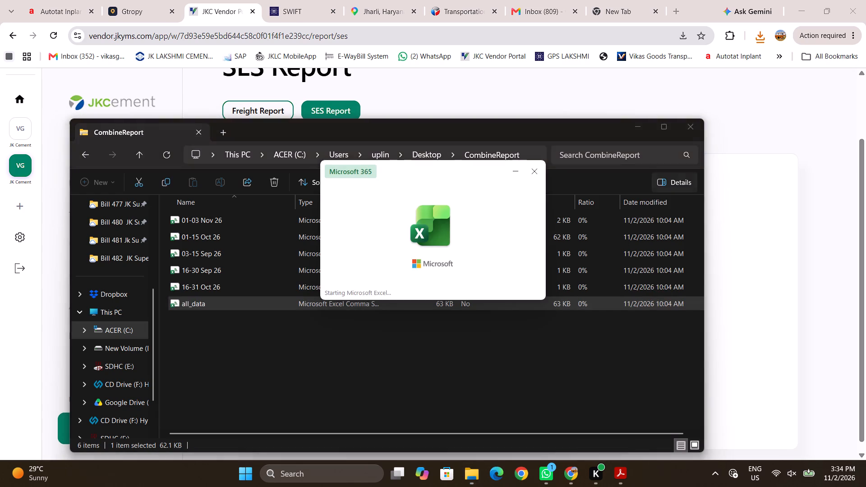
pyautogui.click(664, 124)
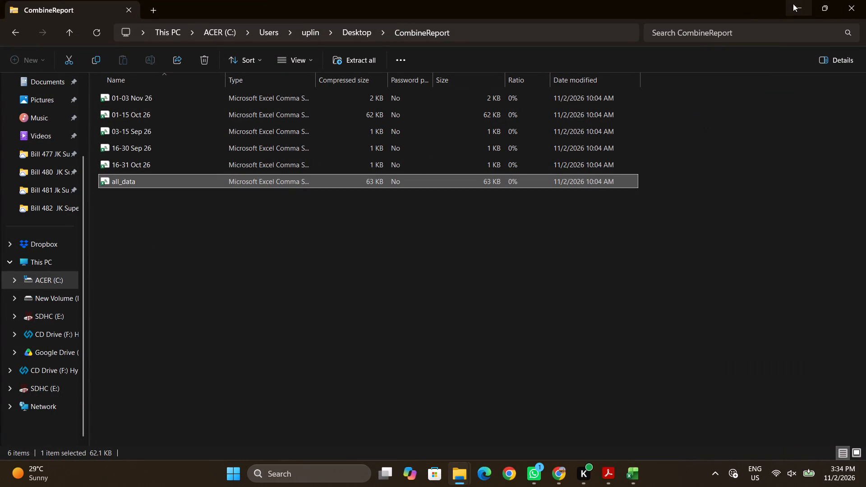
pyautogui.click(794, 9)
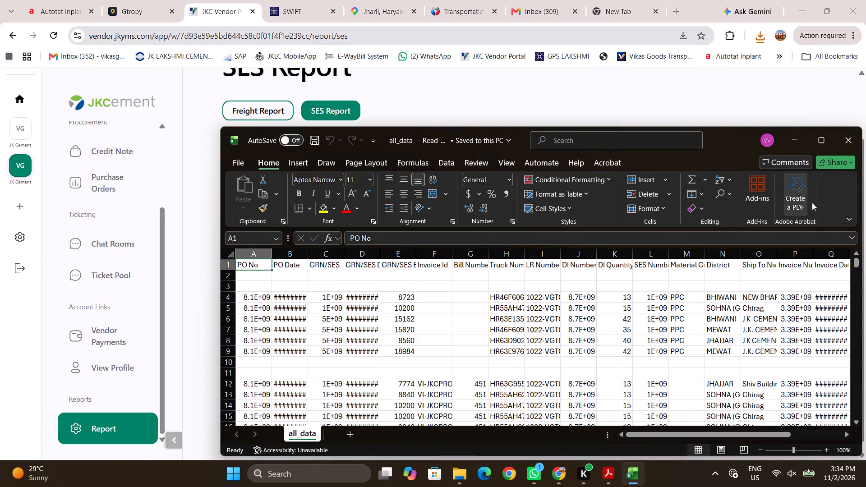
pyautogui.click(820, 144)
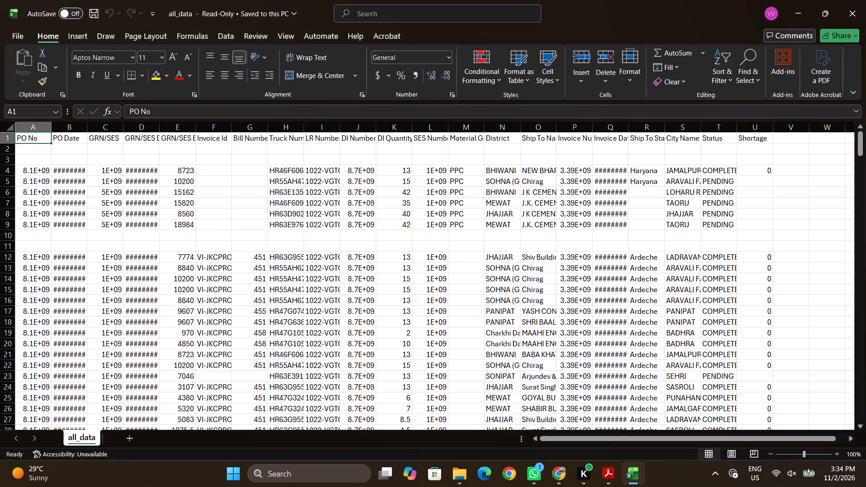
# Delete the two blank rows 2 and 3 directly below the header row of the all_data sheet.
pyautogui.click(7, 151)
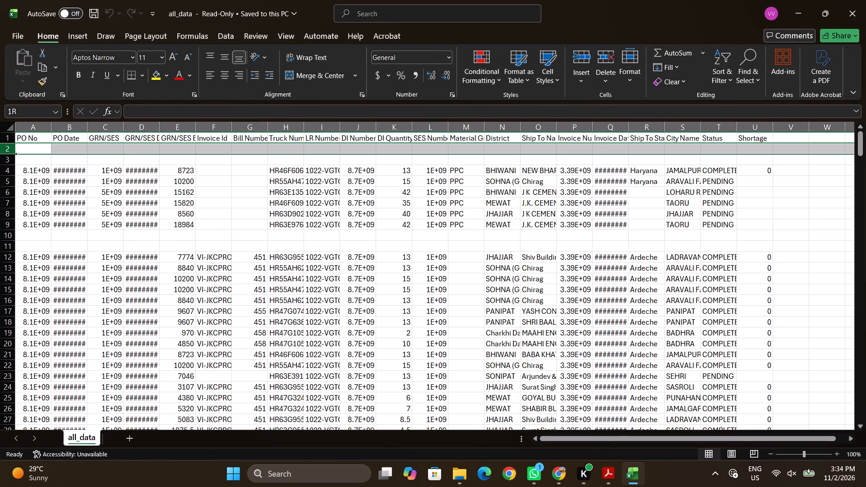
pyautogui.hotkey('shift', 'Down')
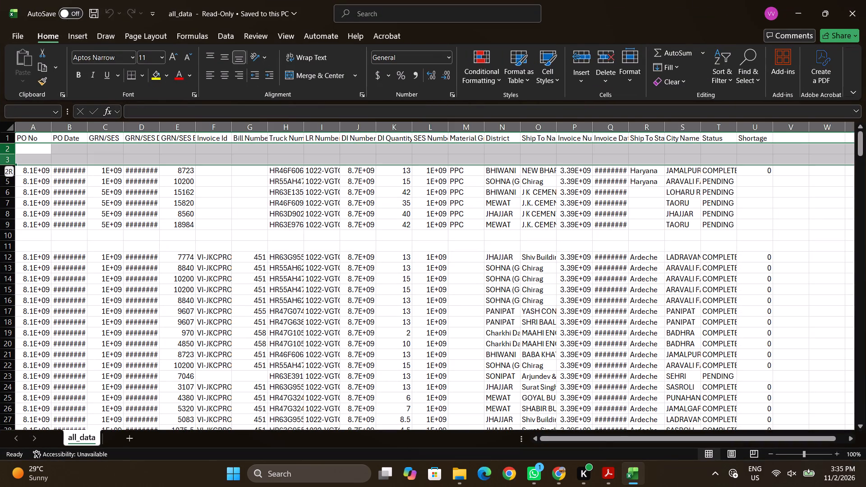
pyautogui.press('Delete')
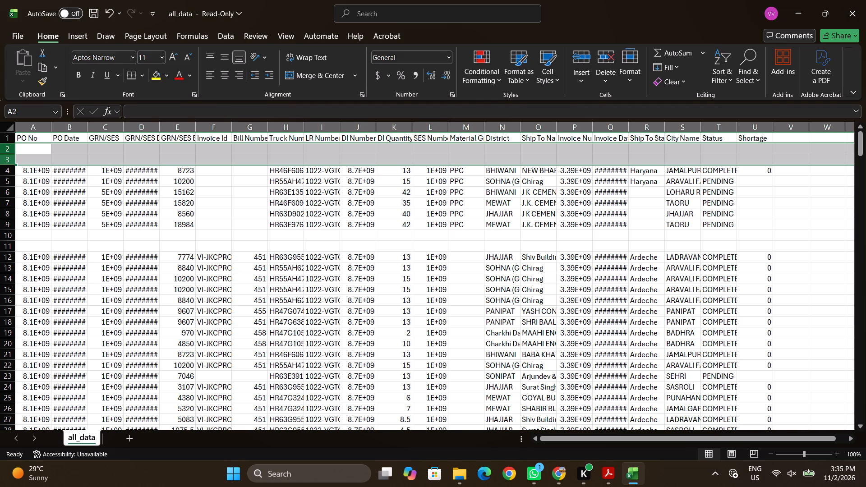
pyautogui.rightClick(2, 150)
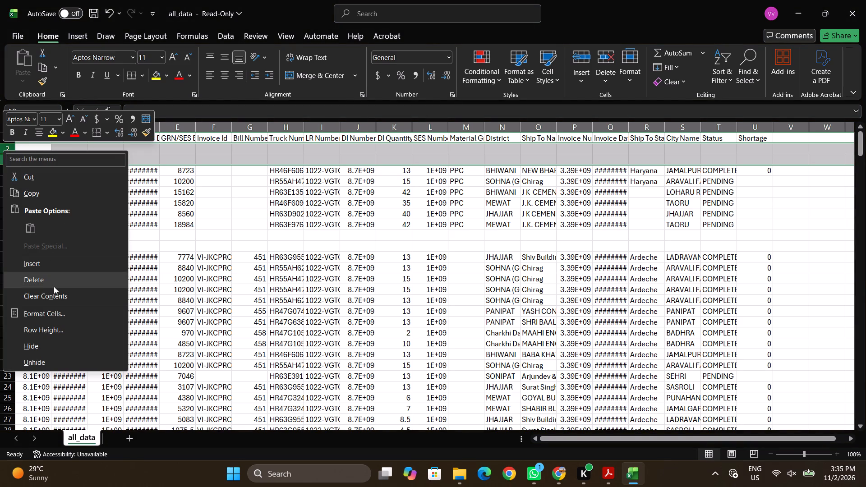
pyautogui.click(54, 286)
# Select the two blank rows 8 and 9 between the first two data blocks for deletion.
pyautogui.click(2, 212)
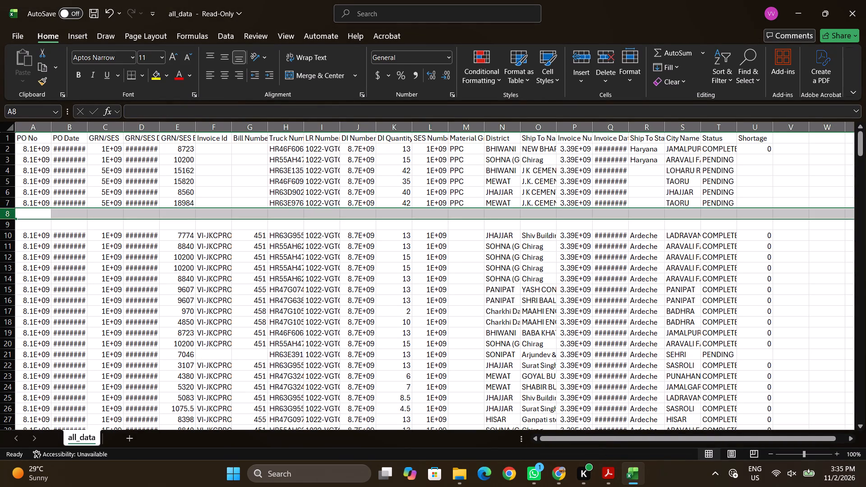
pyautogui.hotkey('shift', 'Down')
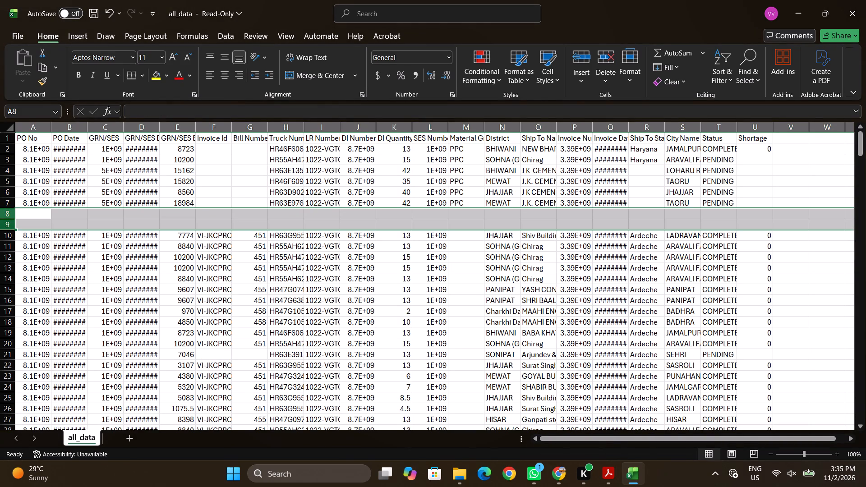
pyautogui.moveTo(8, 226); pyautogui.dragTo(10, 231)
pyautogui.click(3, 213)
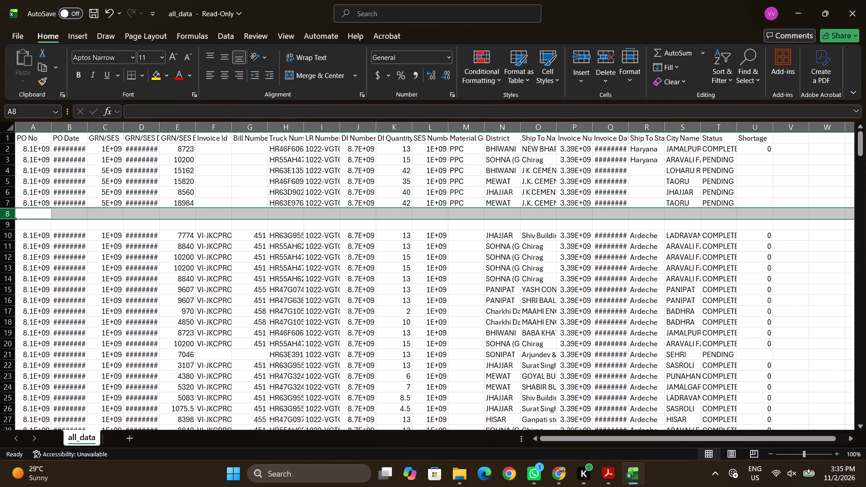
pyautogui.hotkey('shift', 'Down')
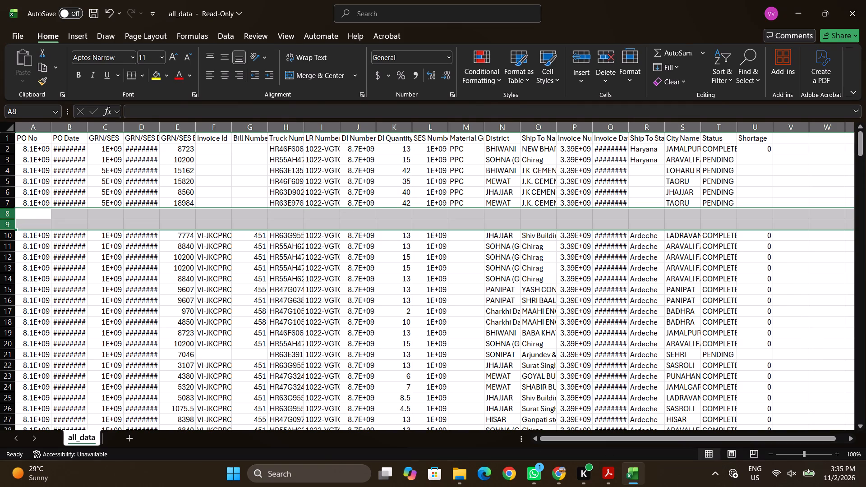
# Delete the selected blank rows 8 and 9 between the first two data blocks of the all_data sheet.
pyautogui.rightClick(5, 218)
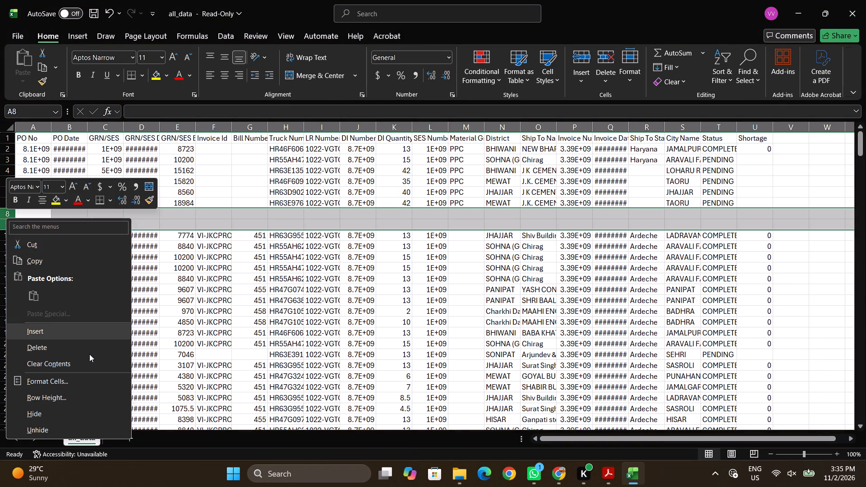
pyautogui.click(89, 349)
pyautogui.scroll(-5, 213, 305)
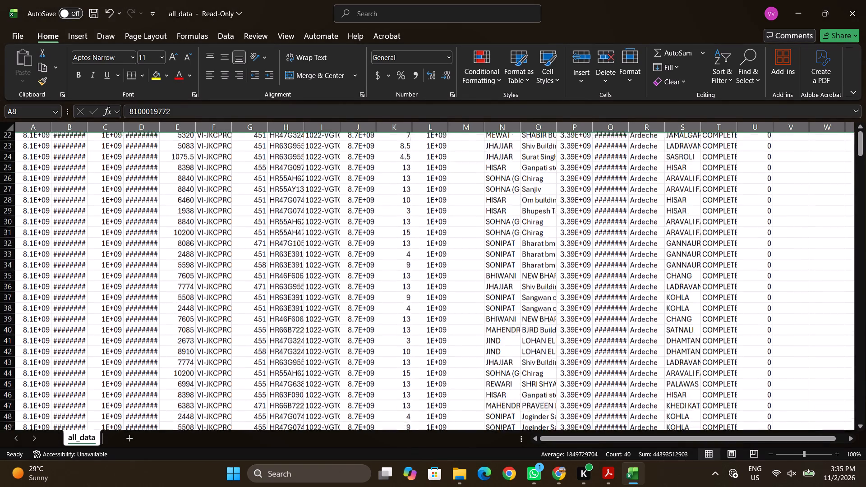
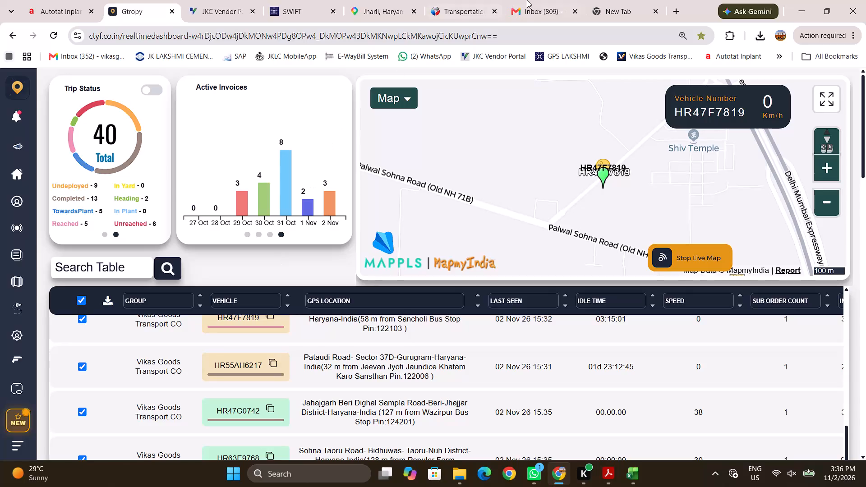
# Check the SES report's selected export time range on the JKC vendor portal.
pyautogui.click(242, 5)
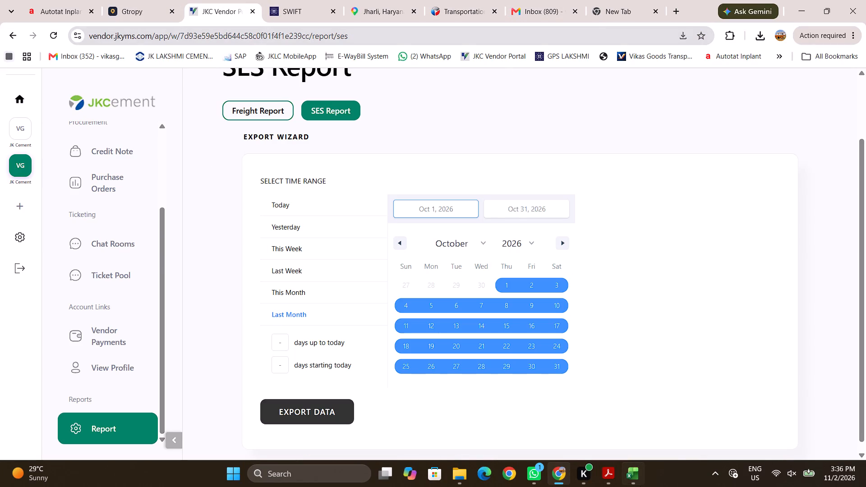
# Return to the all_data workbook in Excel and widen the GRN/SES Date column to fit its contents.
pyautogui.click(632, 438)
pyautogui.scroll(7, 585, 281)
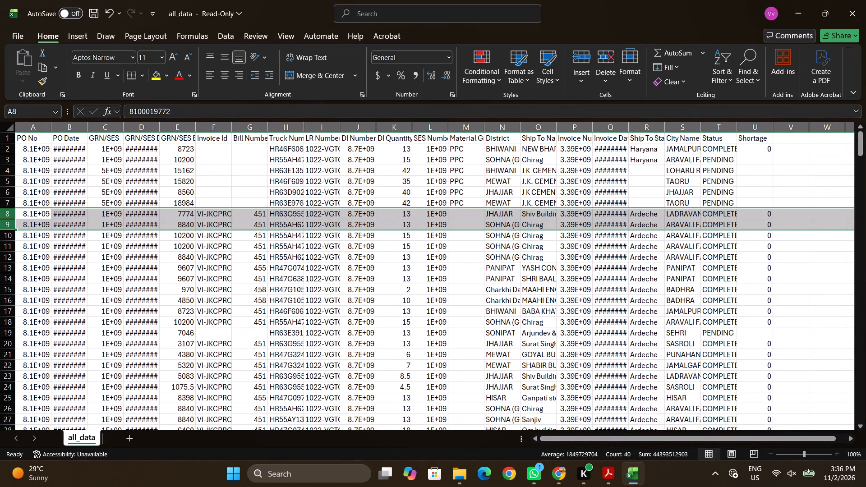
pyautogui.doubleClick(160, 124)
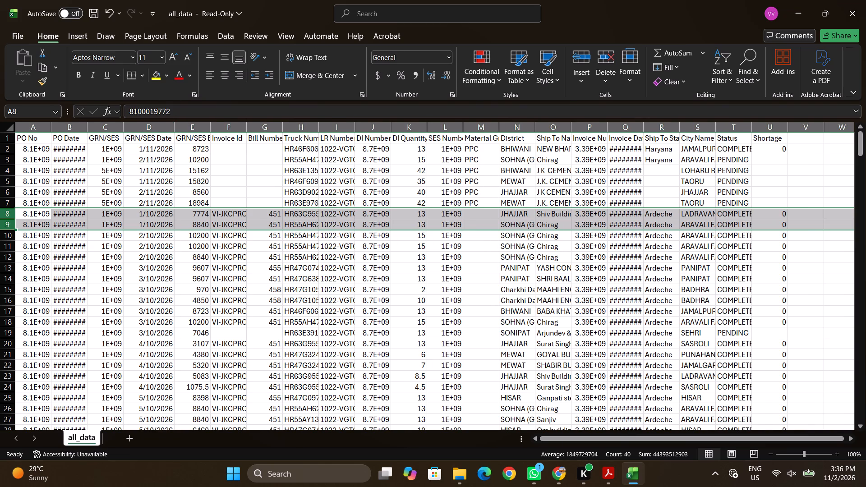
# Select all DI Quantity values from K2 to the last record and examine the rows from top to bottom for completeness.
pyautogui.click(420, 146)
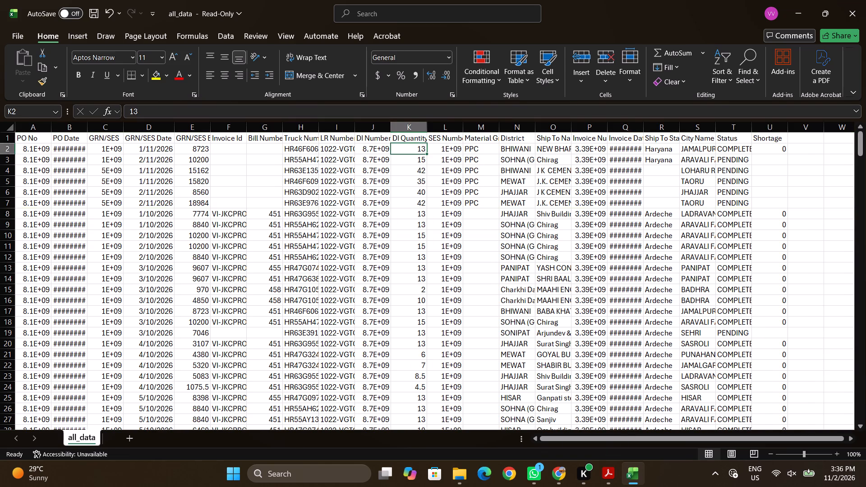
pyautogui.hotkey('ctrl', 'shift', 'Down')
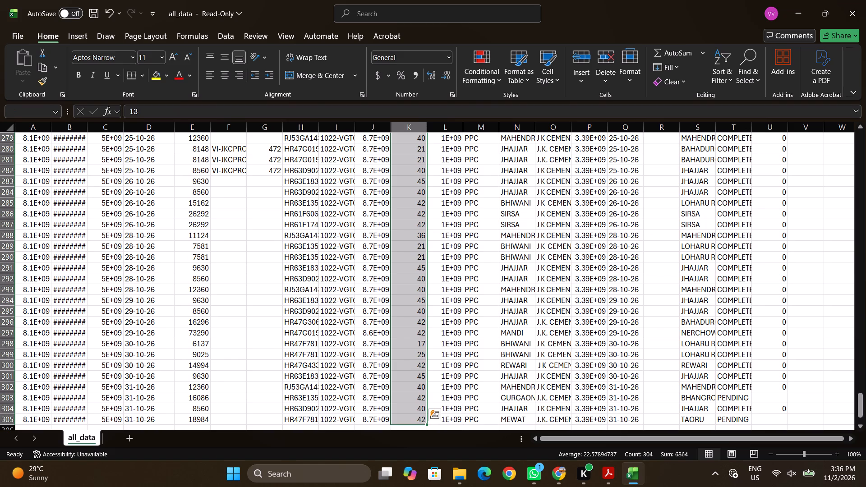
pyautogui.scroll(-1, 420, 146)
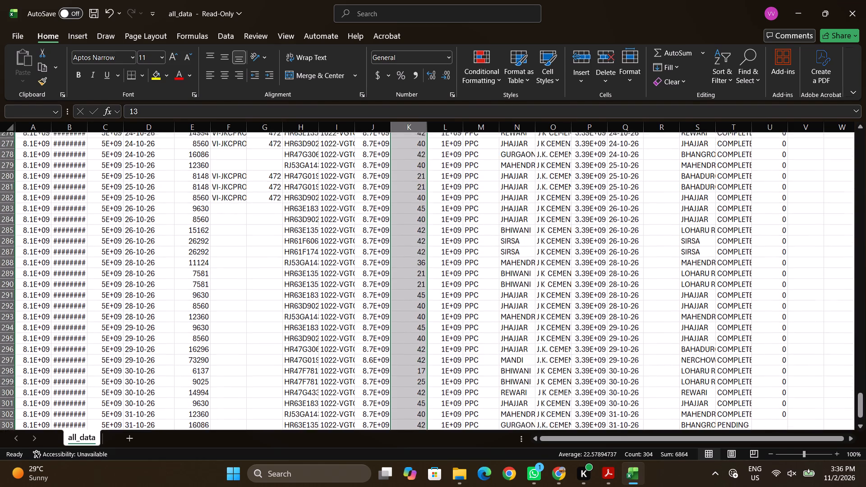
pyautogui.scroll(-1, 420, 146)
pyautogui.scroll(6, 420, 146)
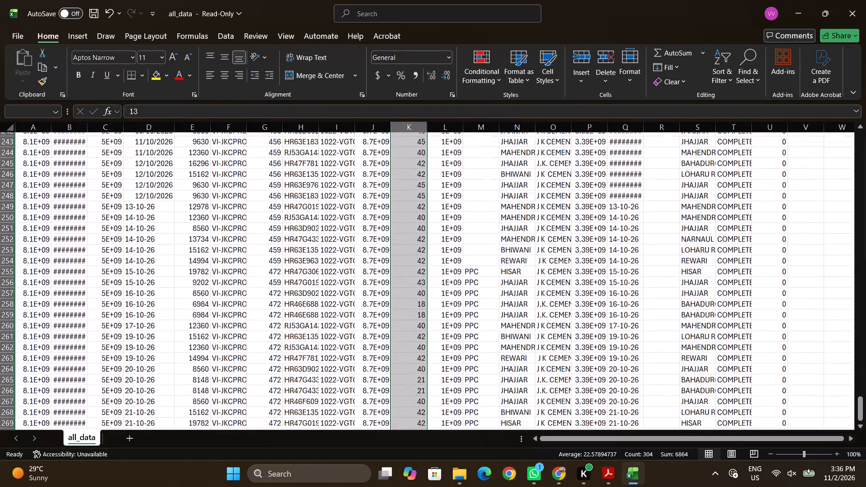
pyautogui.scroll(3, 420, 146)
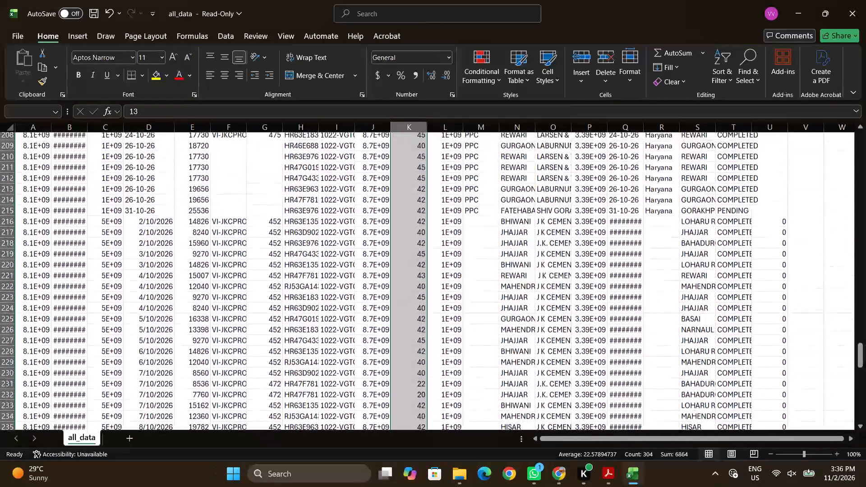
pyautogui.scroll(-2, 420, 146)
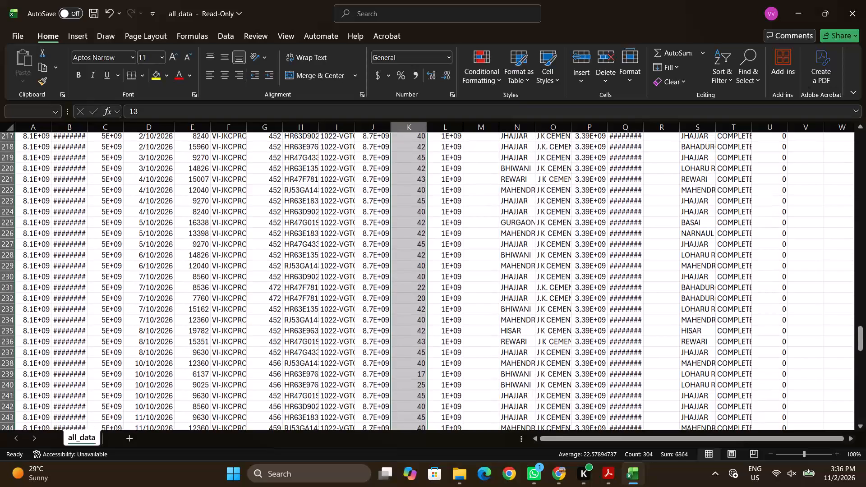
pyautogui.scroll(-7, 420, 146)
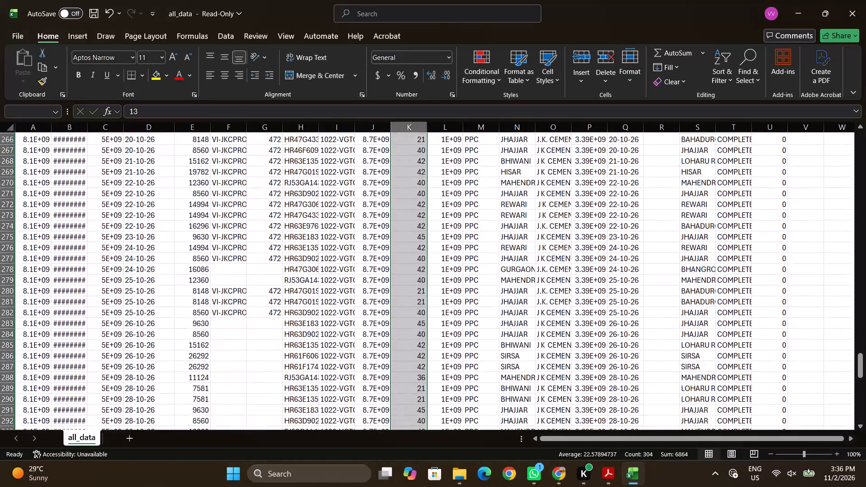
pyautogui.scroll(-7, 420, 146)
pyautogui.scroll(10, 420, 146)
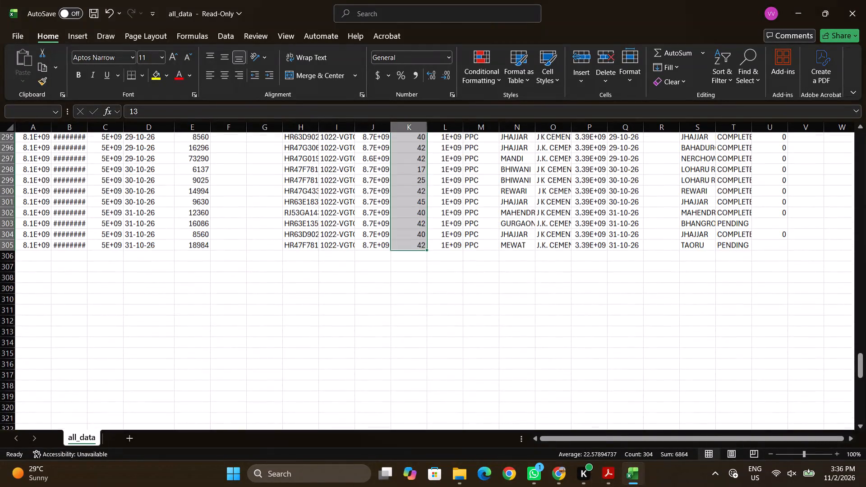
pyautogui.scroll(13, 420, 146)
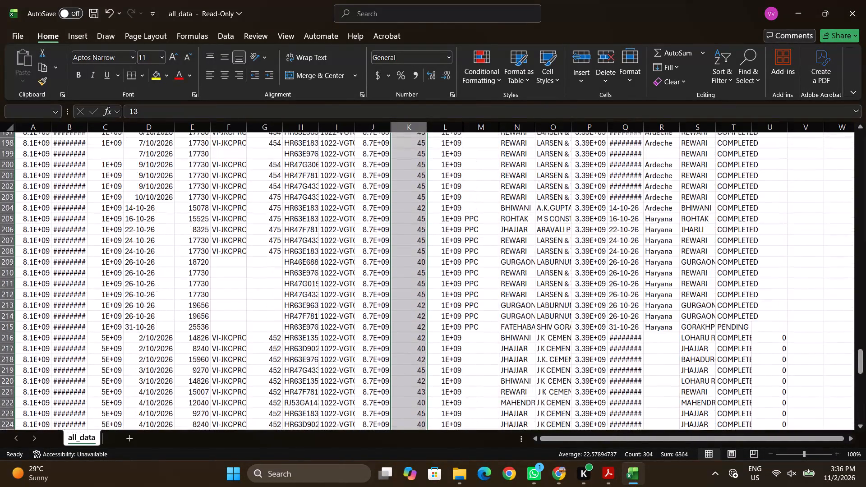
pyautogui.scroll(10, 420, 146)
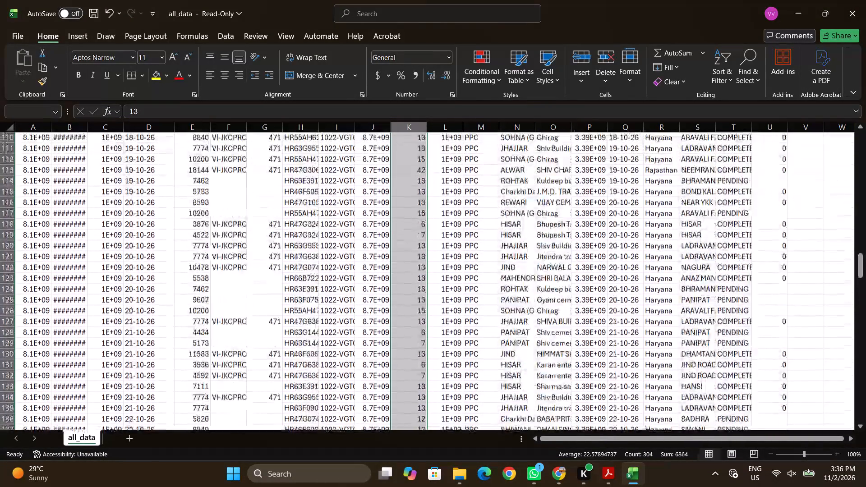
pyautogui.scroll(8, 420, 146)
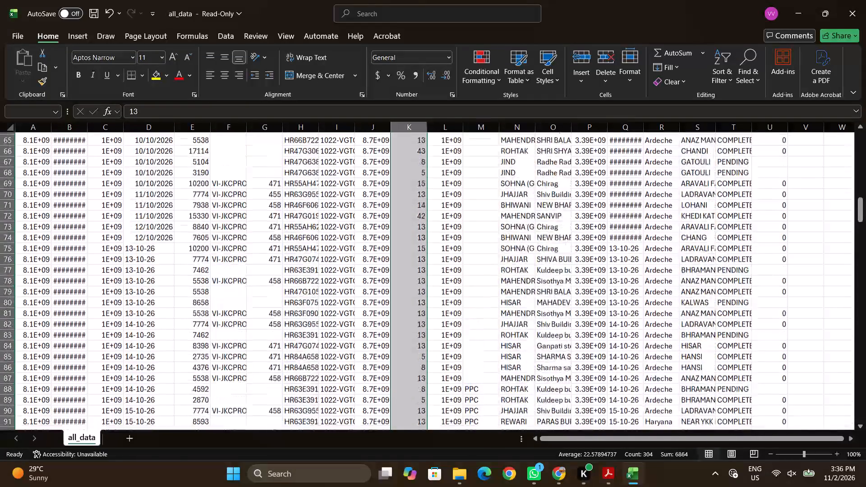
pyautogui.scroll(9, 420, 146)
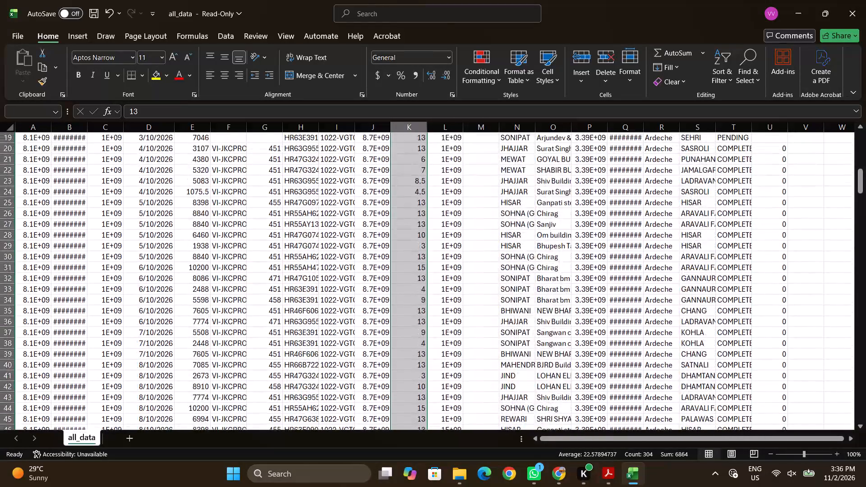
pyautogui.scroll(4, 420, 146)
pyautogui.scroll(-3, 420, 146)
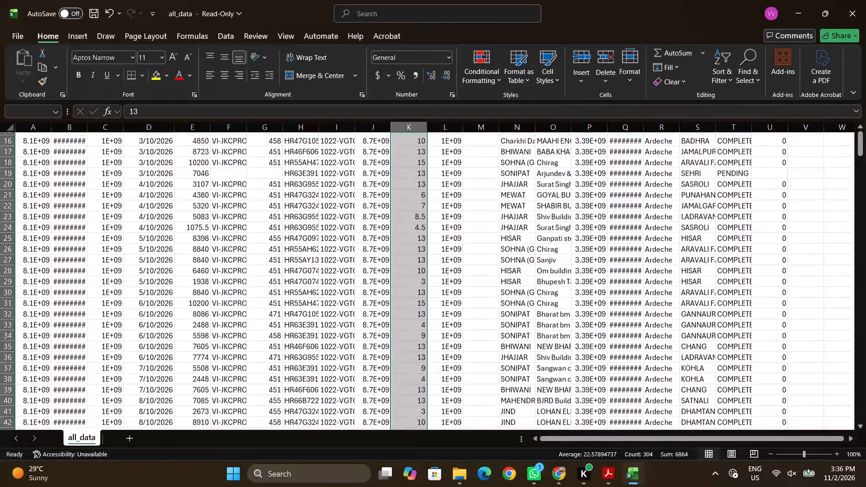
pyautogui.scroll(-8, 420, 146)
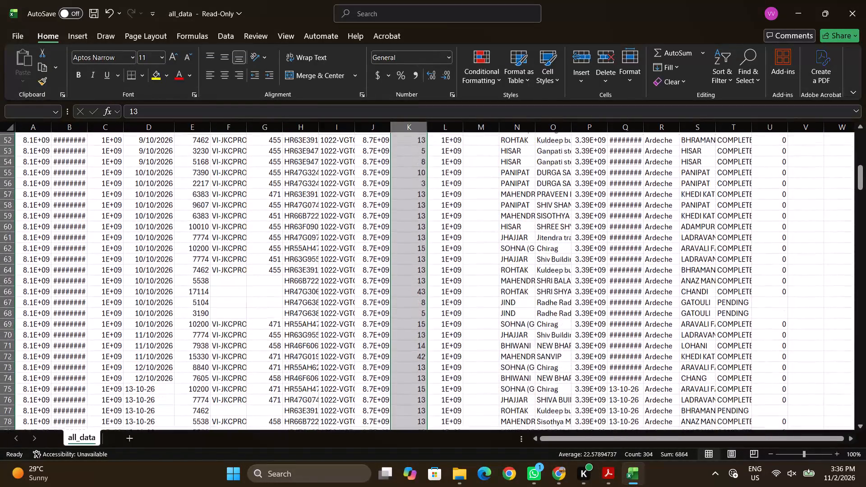
pyautogui.scroll(-9, 420, 146)
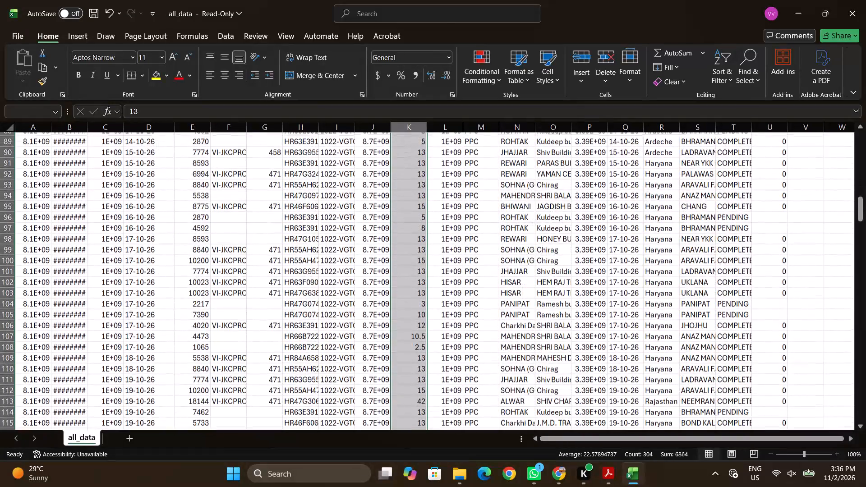
pyautogui.scroll(-10, 420, 146)
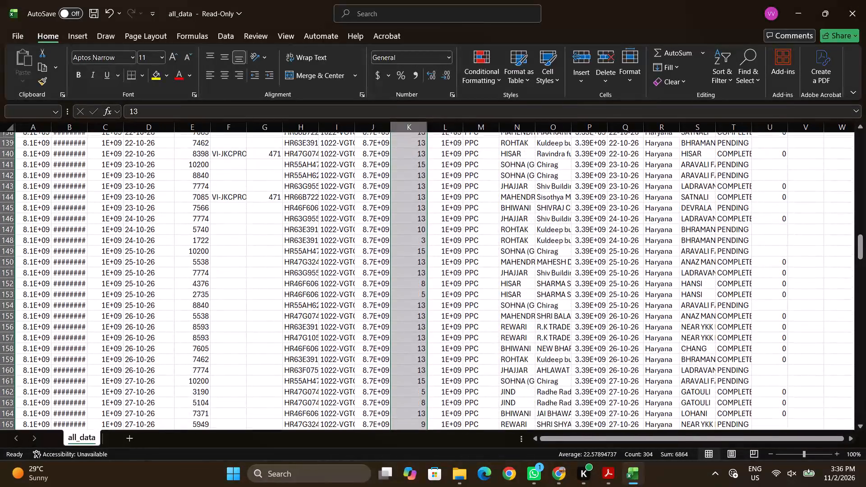
pyautogui.scroll(-7, 420, 146)
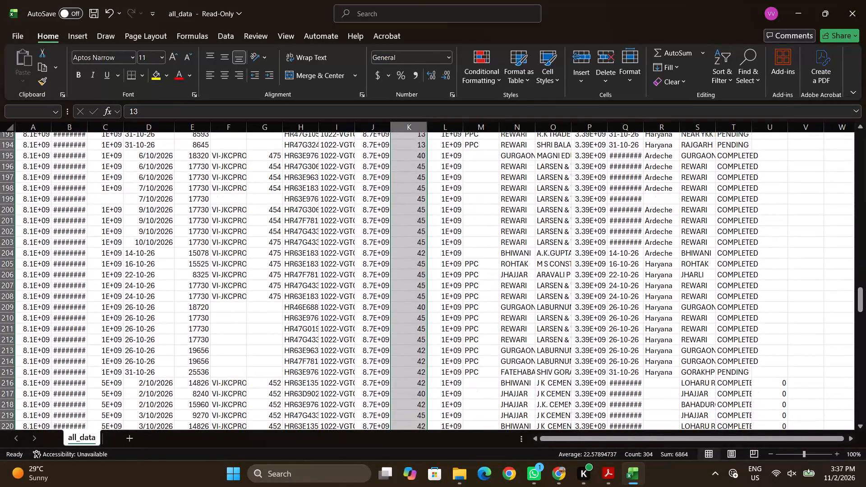
pyautogui.scroll(-7, 420, 146)
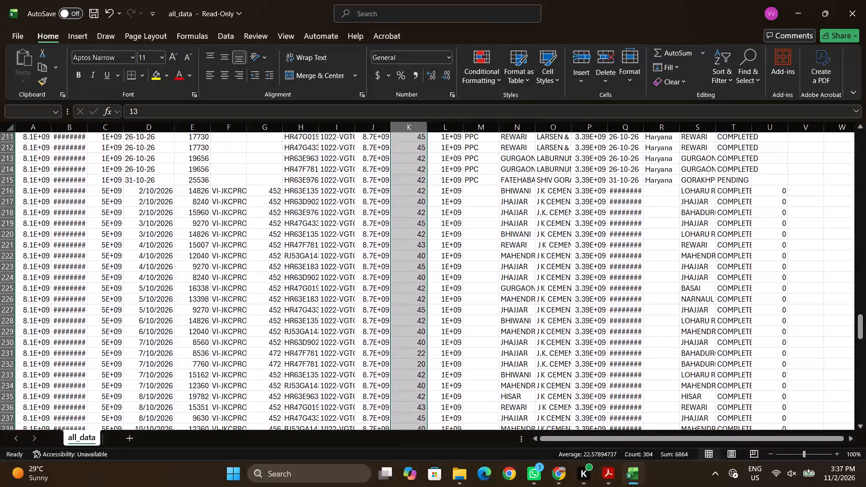
pyautogui.scroll(-1, 420, 146)
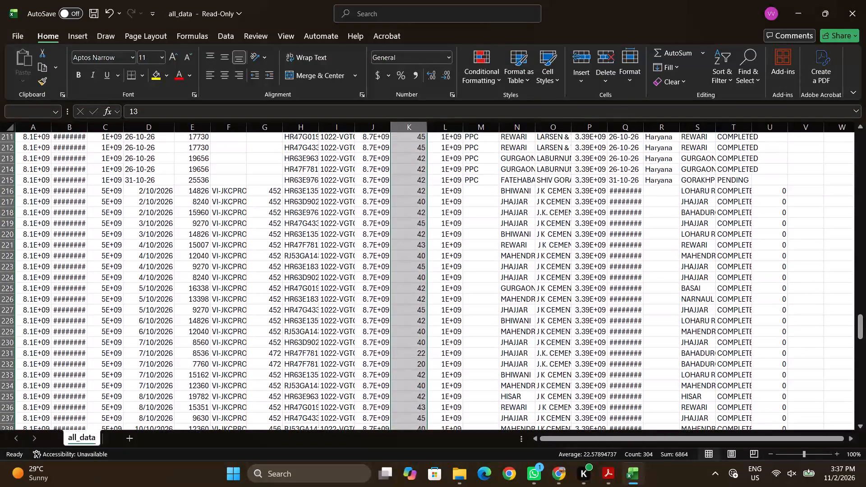
pyautogui.scroll(-1, 420, 146)
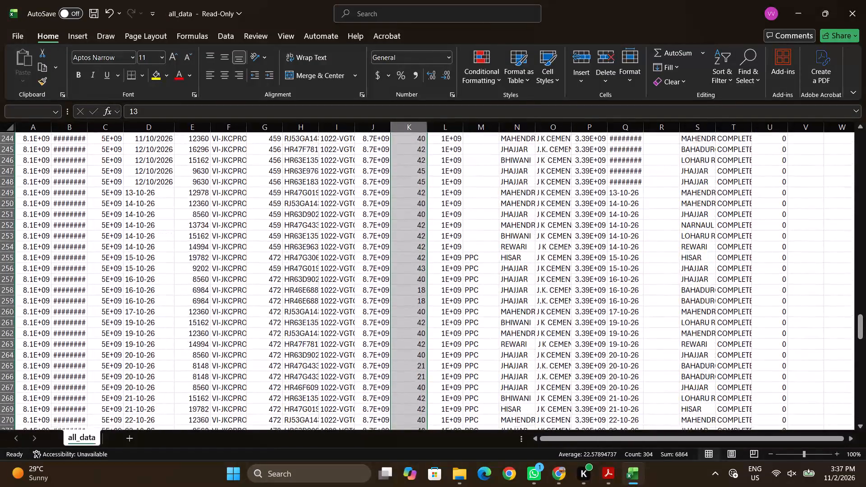
pyautogui.scroll(-11, 420, 146)
pyautogui.scroll(2, 420, 146)
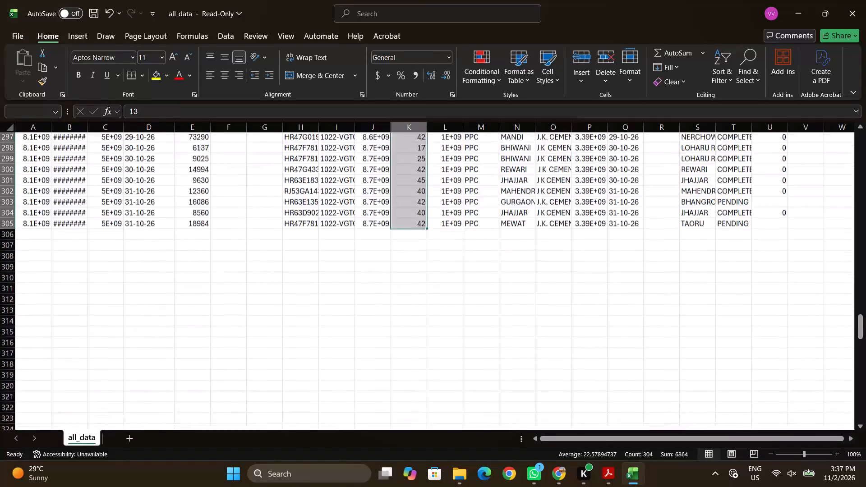
pyautogui.scroll(16, 420, 146)
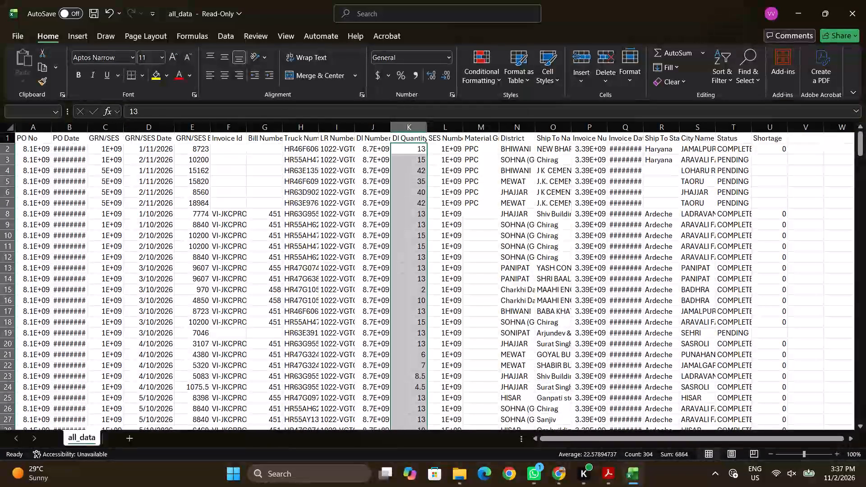
# Widen the LR Number column to fit its full contents.
pyautogui.doubleClick(355, 127)
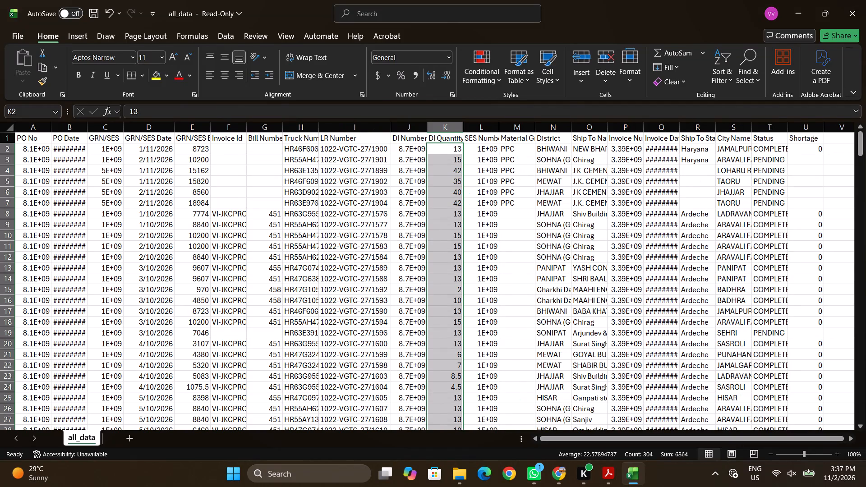
# Add filters to header row 1 and sort the records by LR Number from A to Z.
pyautogui.click(4, 135)
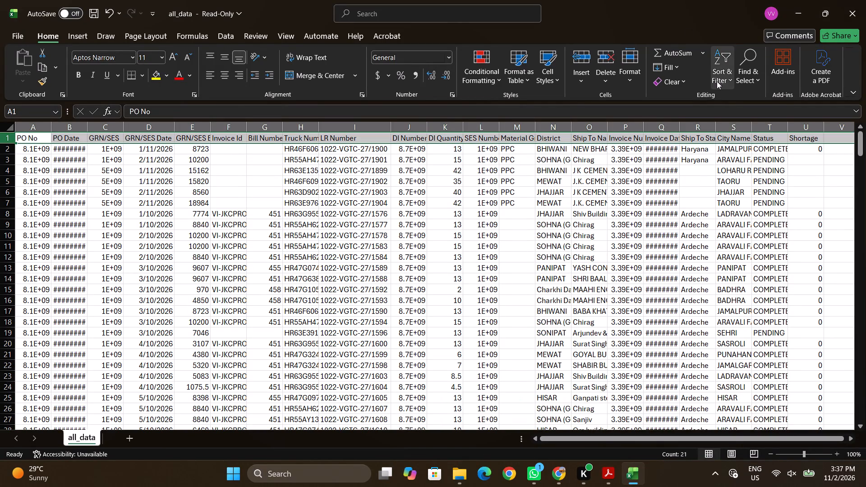
pyautogui.click(717, 81)
pyautogui.click(732, 144)
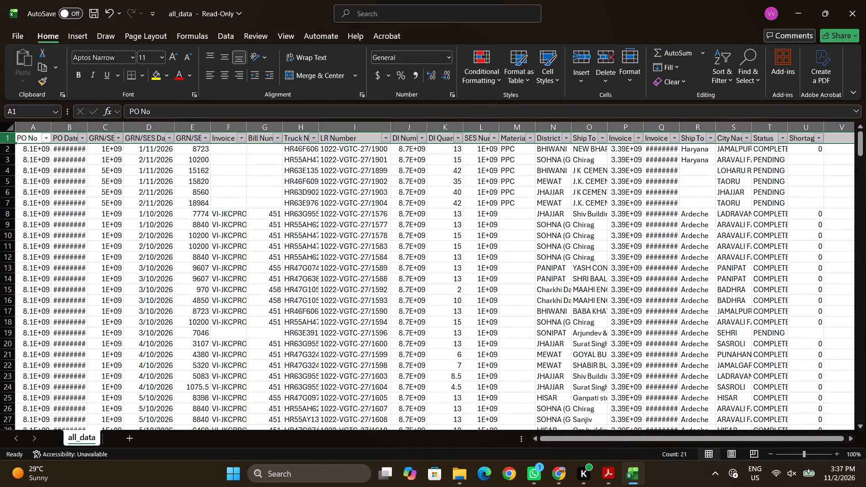
pyautogui.click(385, 139)
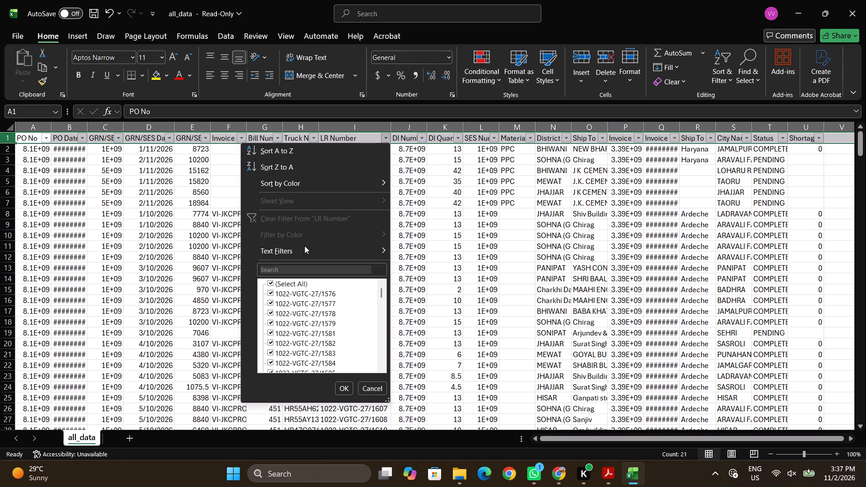
pyautogui.click(312, 155)
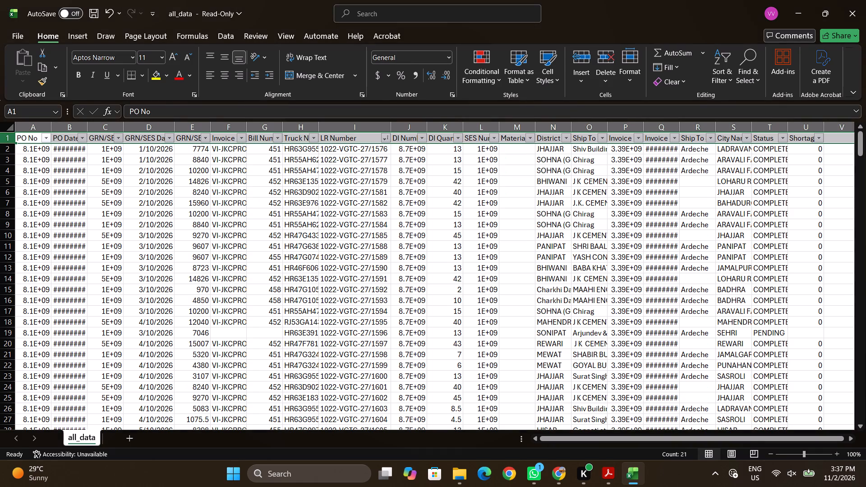
# Examine the records sorted by LR Number from the first row to the last and back to the header.
pyautogui.scroll(-2, 348, 291)
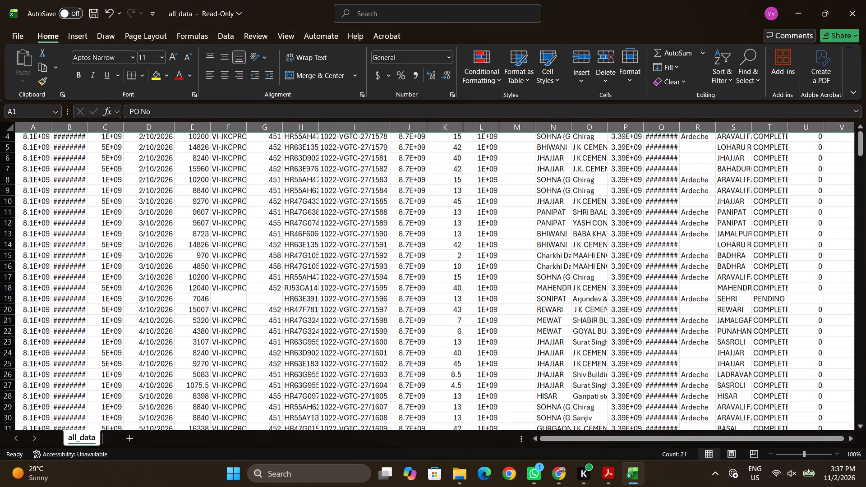
pyautogui.scroll(-2, 348, 291)
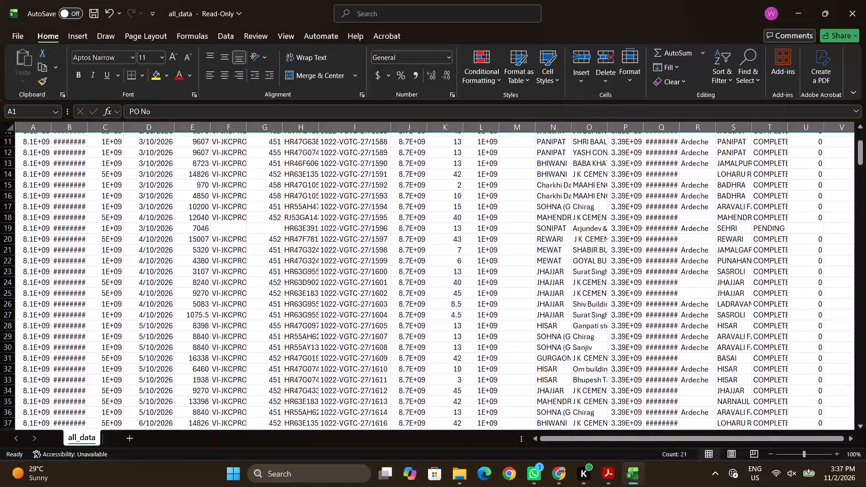
pyautogui.scroll(-5, 348, 291)
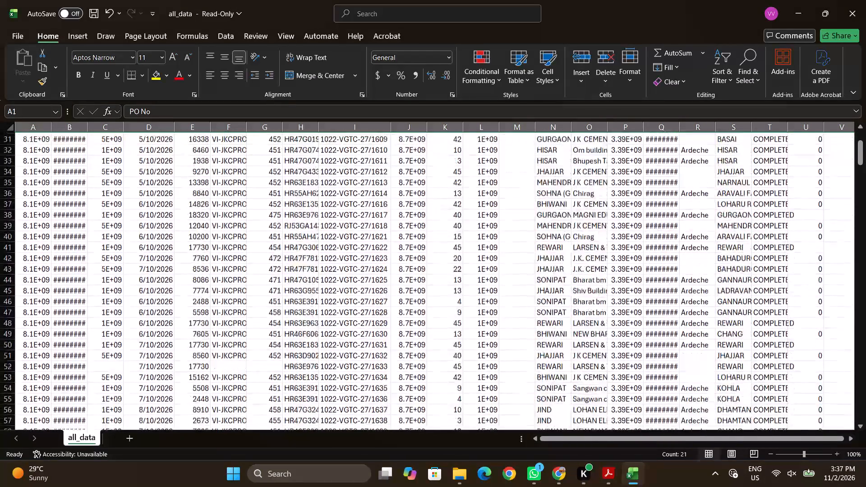
pyautogui.scroll(-11, 348, 291)
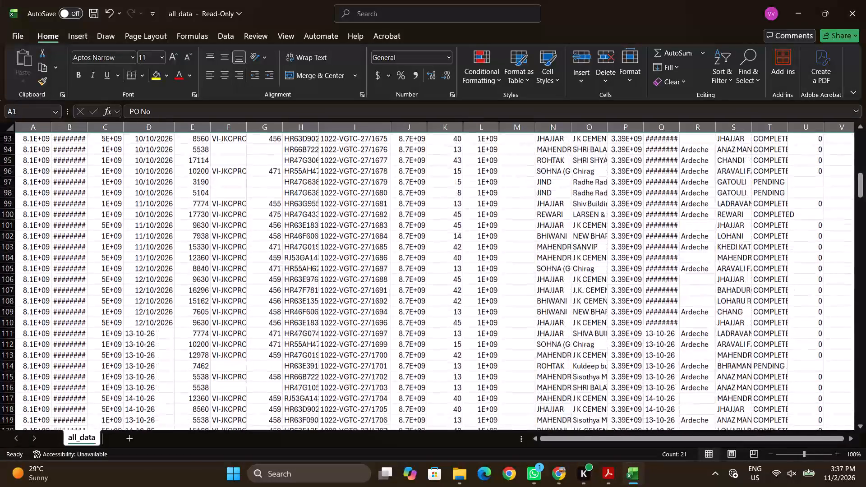
pyautogui.scroll(-9, 348, 291)
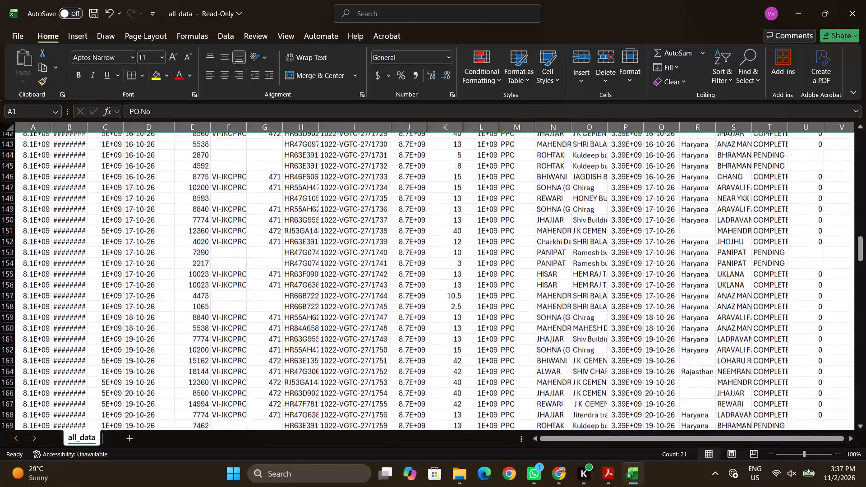
pyautogui.scroll(-8, 348, 291)
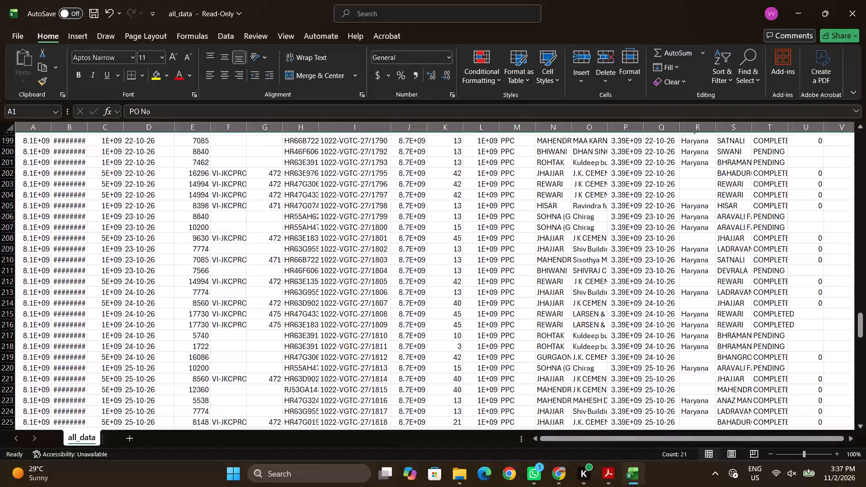
pyautogui.scroll(-4, 348, 291)
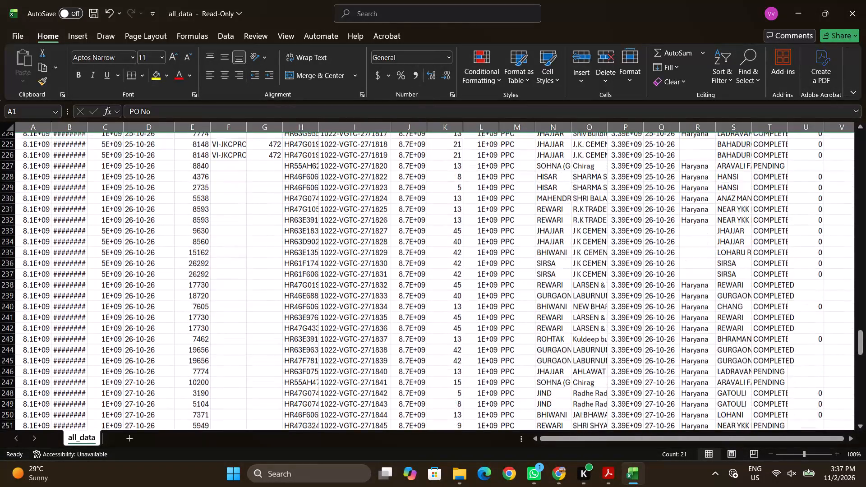
pyautogui.scroll(-10, 348, 291)
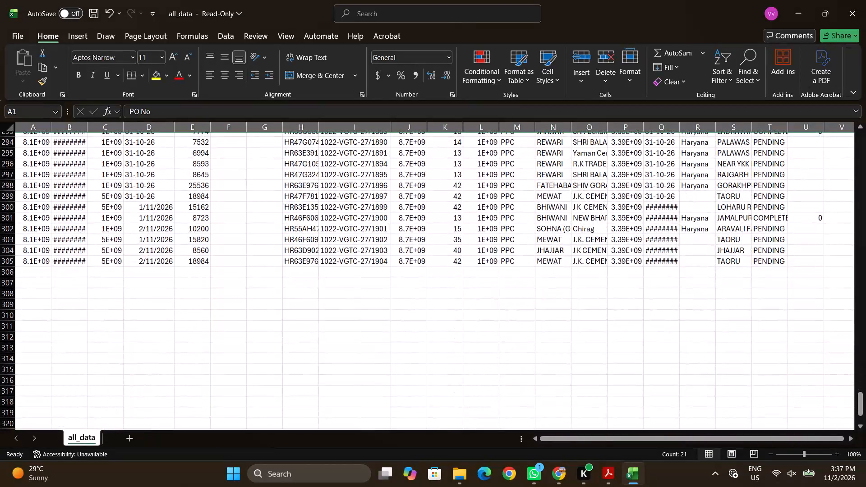
pyautogui.scroll(2, 348, 291)
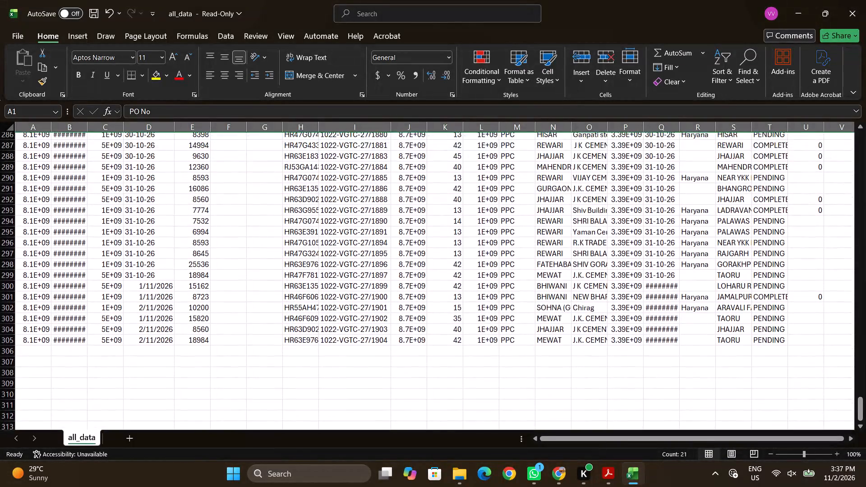
pyautogui.scroll(3, 348, 291)
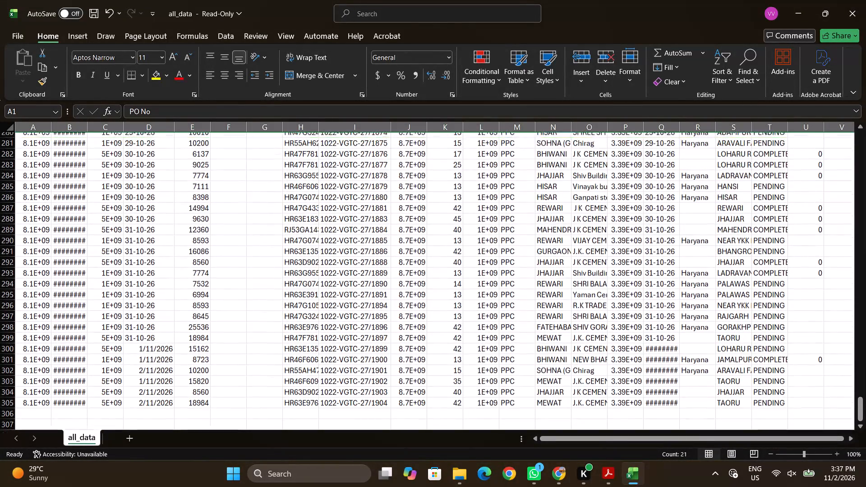
pyautogui.scroll(5, 348, 291)
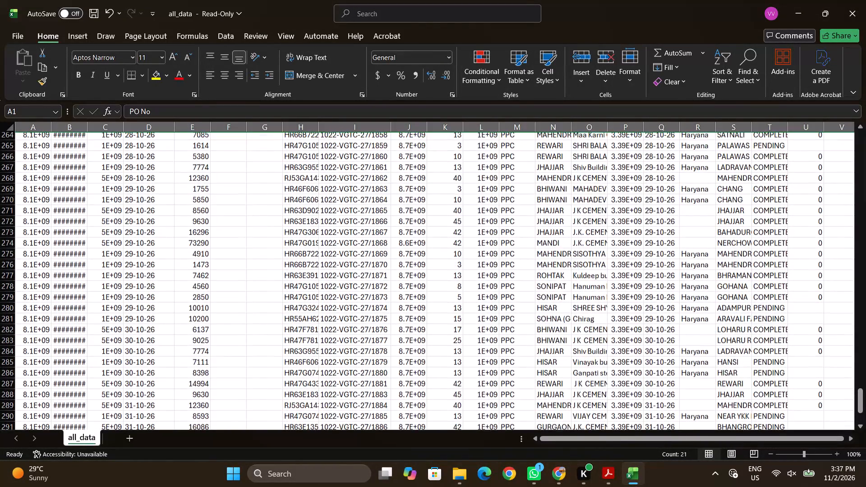
pyautogui.scroll(11, 348, 291)
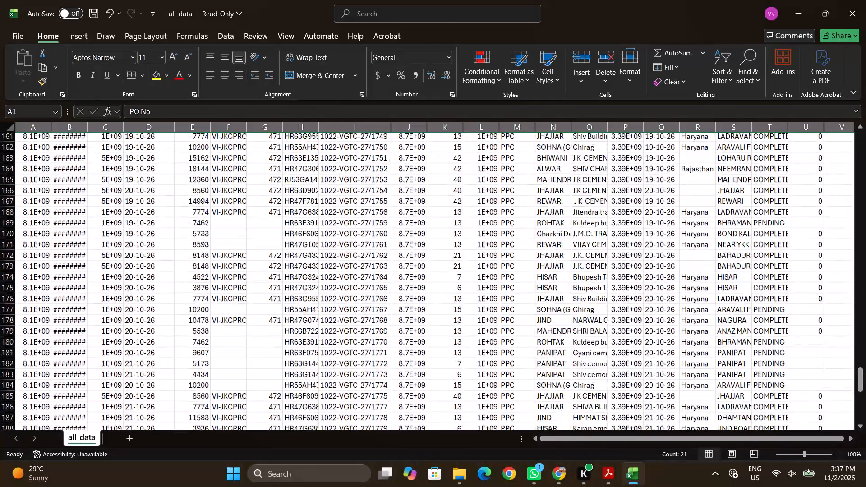
pyautogui.scroll(9, 348, 291)
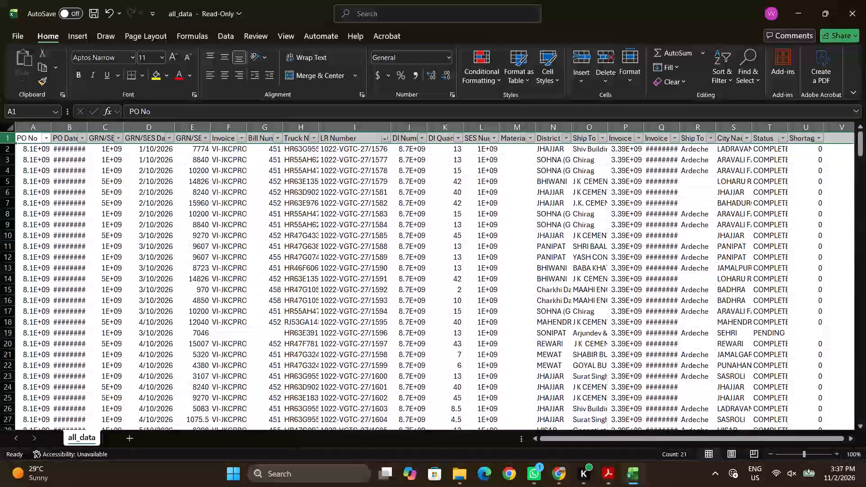
# Select the GRN/SES values in column E from E2 to the last record to check their sum, then deselect.
pyautogui.click(204, 149)
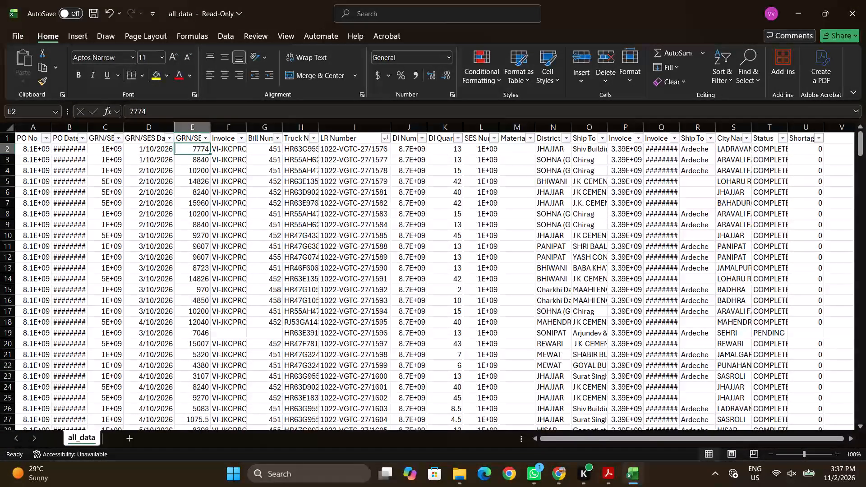
pyautogui.hotkey('ctrl', 'shift', 'Down')
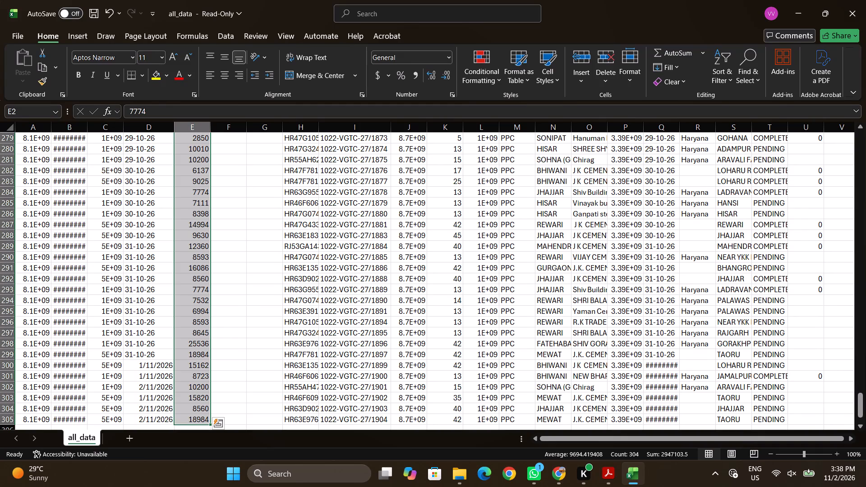
pyautogui.click(253, 287)
# Select the column E values from E227 to the last record to check their sum.
pyautogui.scroll(8, 253, 287)
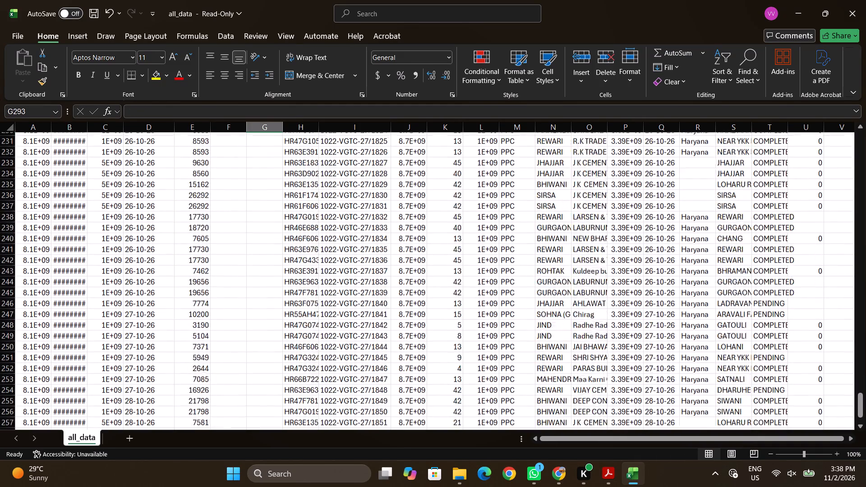
pyautogui.scroll(3, 253, 287)
pyautogui.scroll(-6, 253, 287)
pyautogui.hscroll(1, 253, 287)
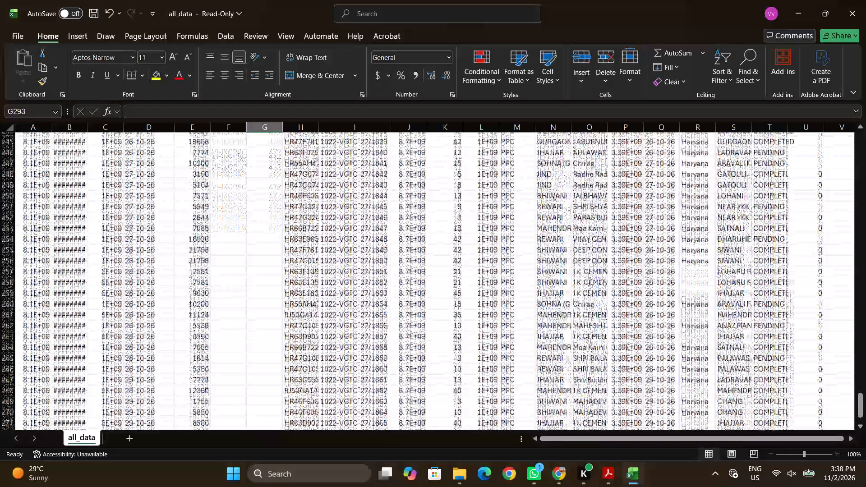
pyautogui.hscroll(1, 253, 287)
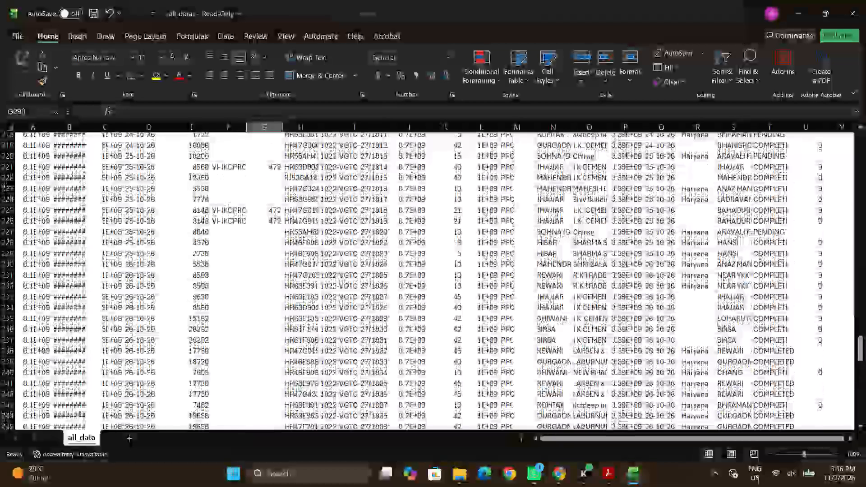
pyautogui.click(193, 231)
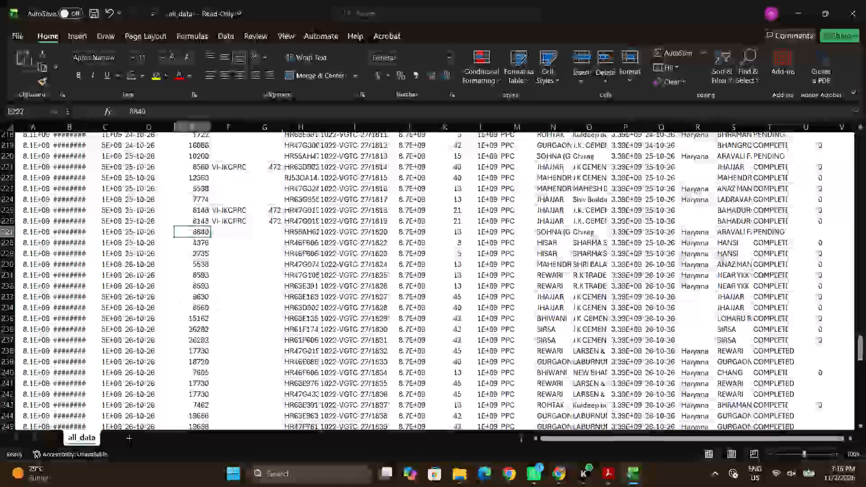
pyautogui.hotkey('ctrl', 'shift', 'Down')
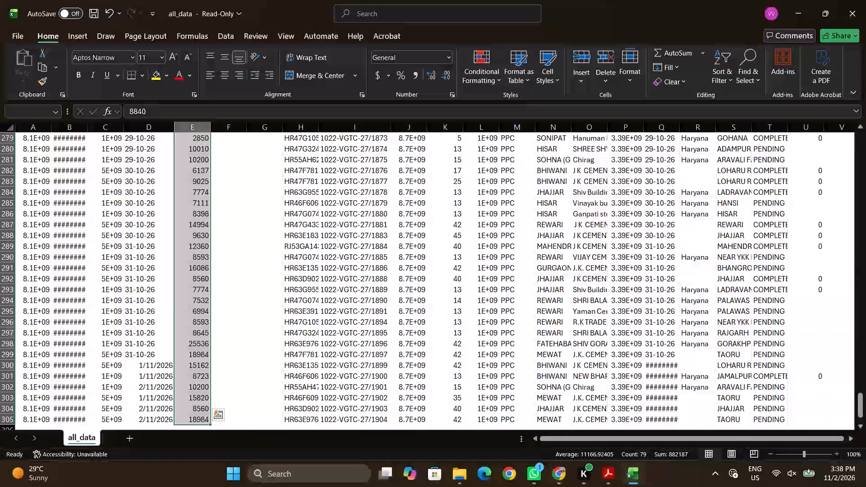
# Select all DI Quantity values from K2 to the last record to check their total.
pyautogui.scroll(9, 249, 298)
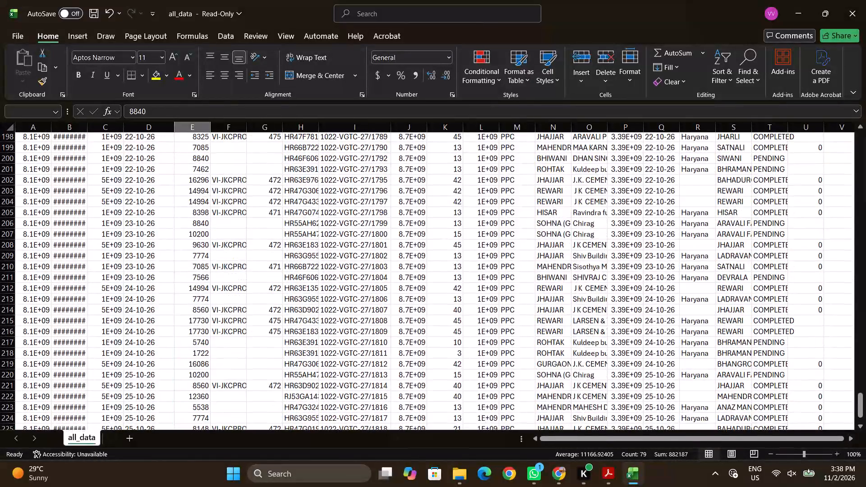
pyautogui.scroll(5, 249, 298)
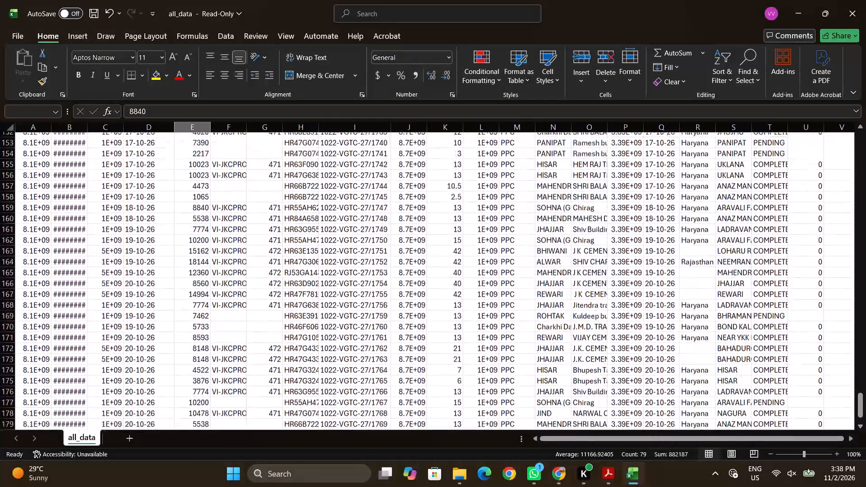
pyautogui.scroll(10, 249, 298)
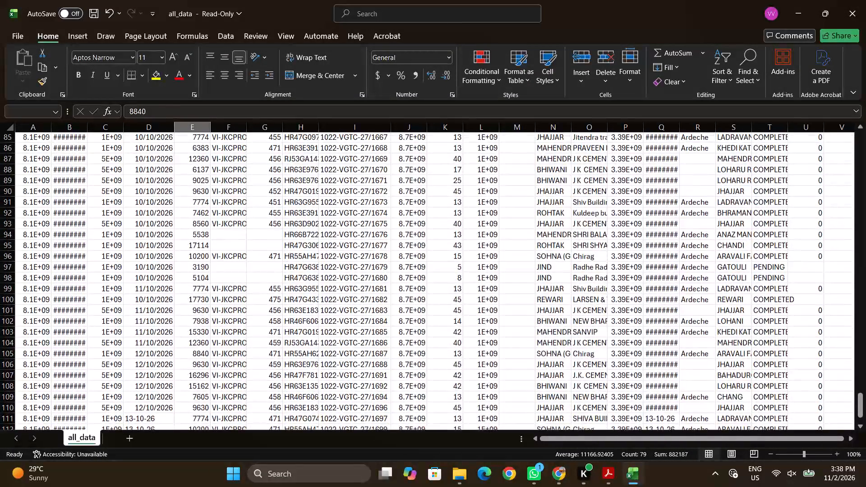
pyautogui.scroll(11, 249, 298)
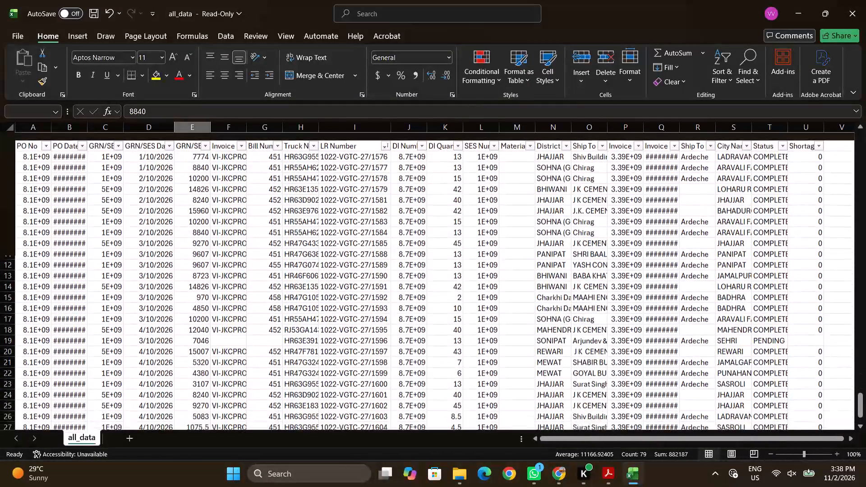
pyautogui.scroll(-7, 374, 282)
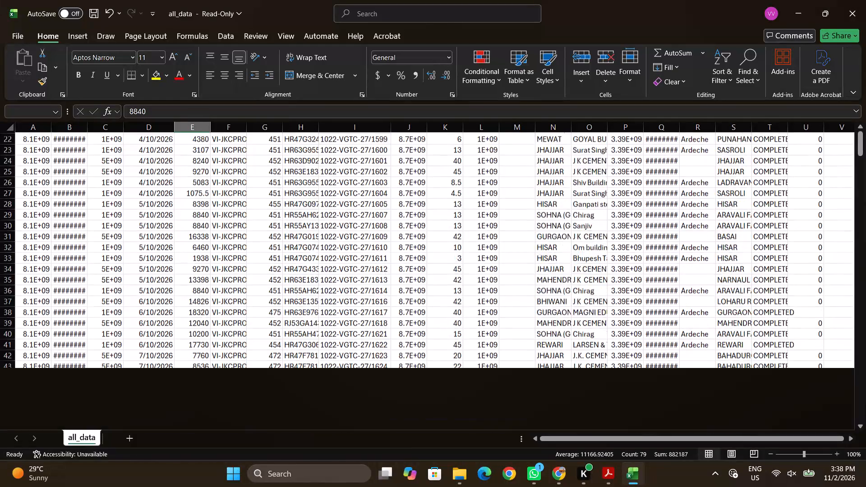
pyautogui.scroll(6, 374, 282)
pyautogui.click(447, 149)
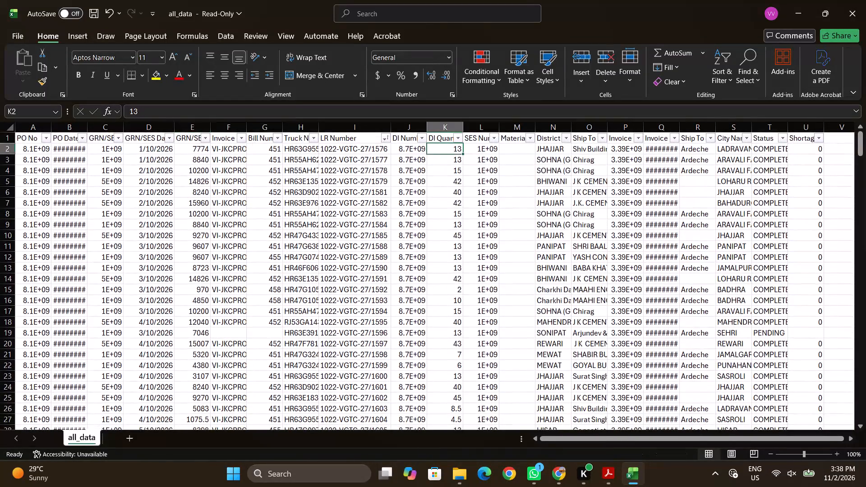
pyautogui.hotkey('ctrl', 'shift', 'Down')
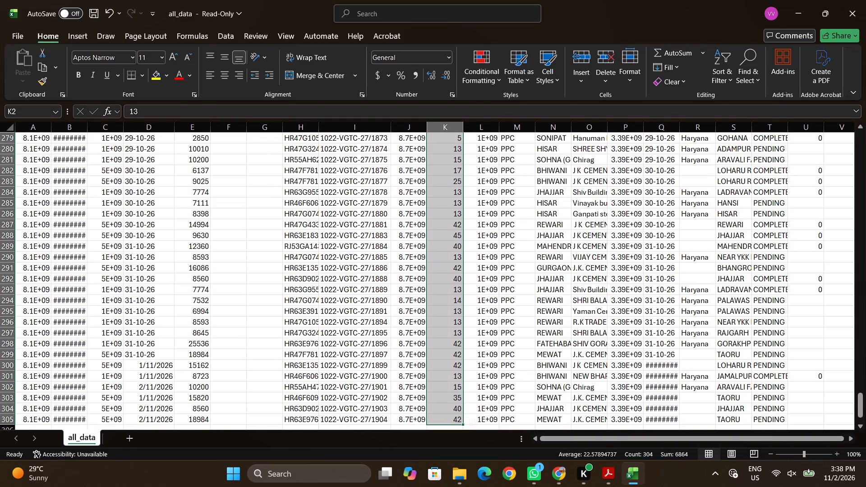
# Select the DI Quantity values from K300 to the last record and extend the selection to the worksheet's last row.
pyautogui.click(445, 369)
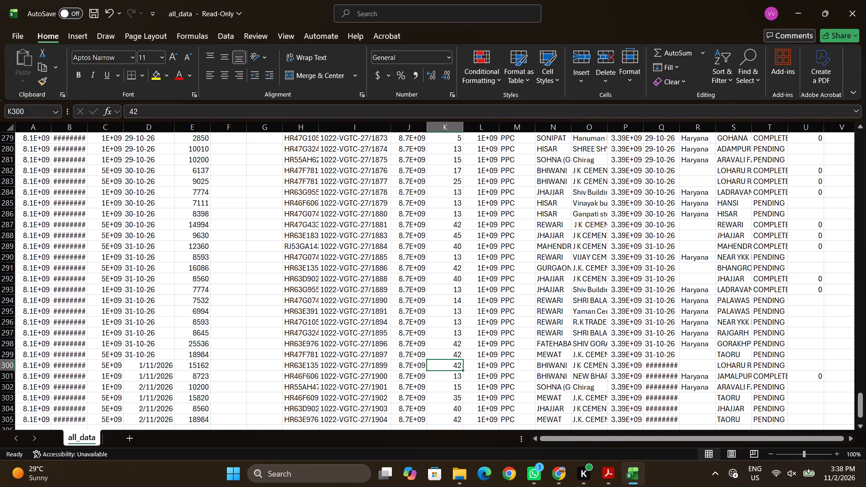
pyautogui.hotkey('ctrl', 'shift', 'Down')
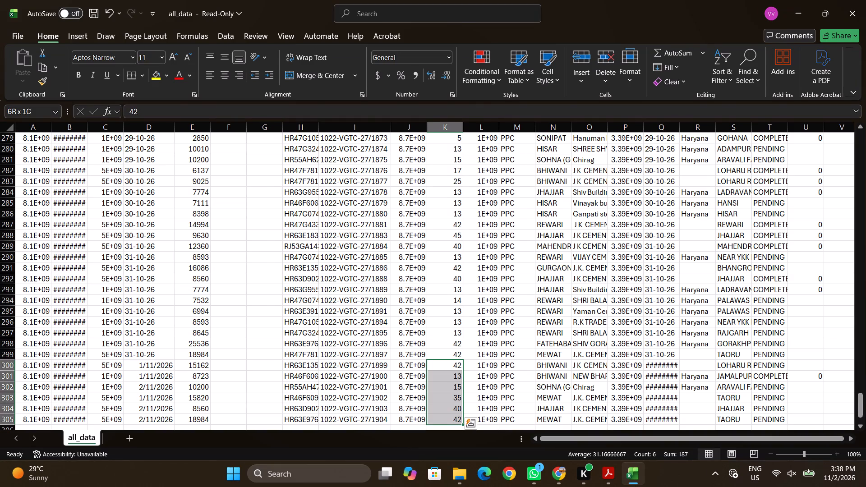
pyautogui.hotkey('ctrl', 'shift', 'Down')
pyautogui.hotkey('ctrl', 'shift', 'Down')
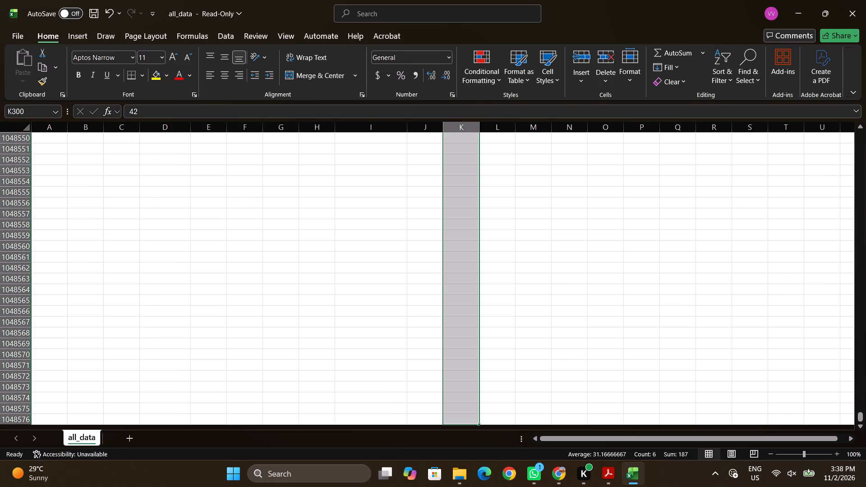
# Clear the column K selection, return from the worksheet's last row to the end of the records, and deselect.
pyautogui.click(495, 398)
pyautogui.scroll(18, 403, 347)
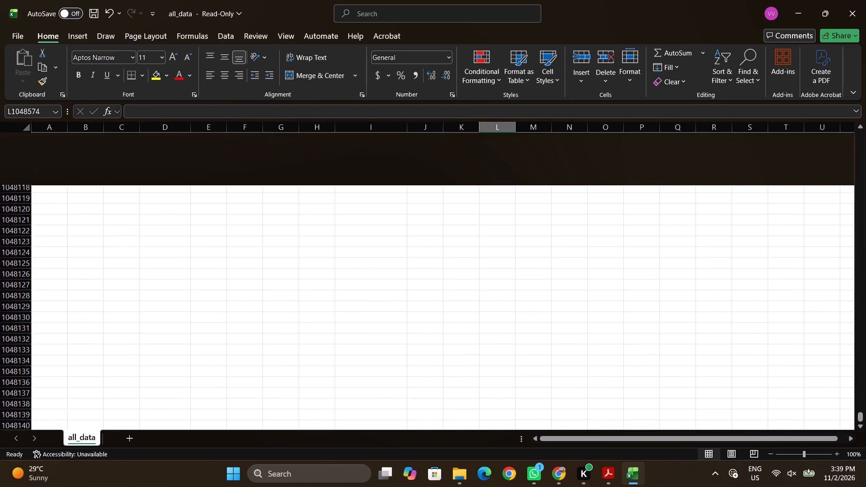
pyautogui.scroll(20, 403, 347)
pyautogui.scroll(14, 403, 347)
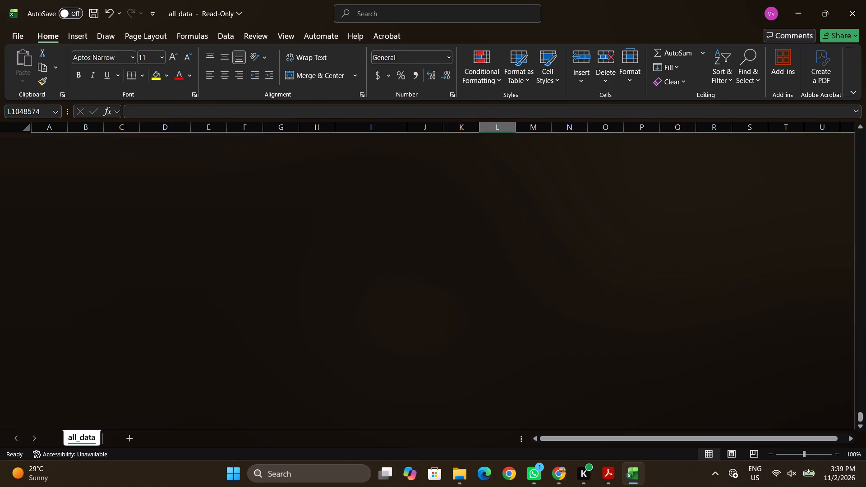
pyautogui.scroll(15, 403, 347)
pyautogui.scroll(-9, 784, 355)
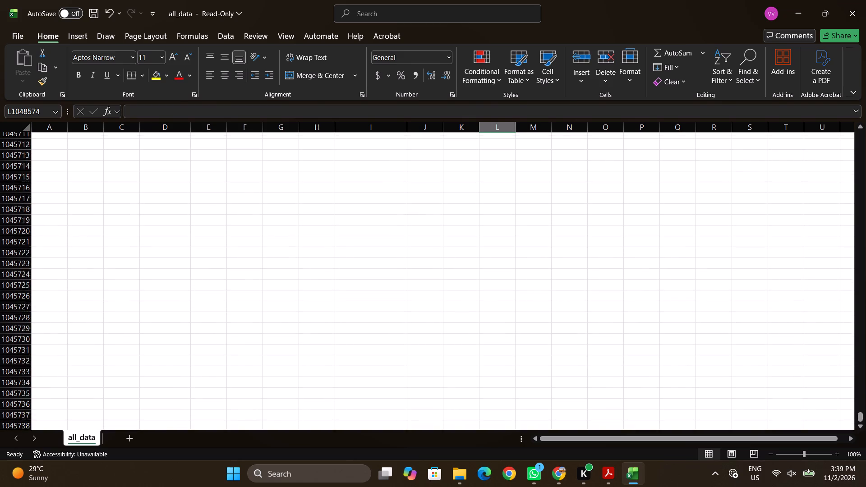
pyautogui.click(861, 131)
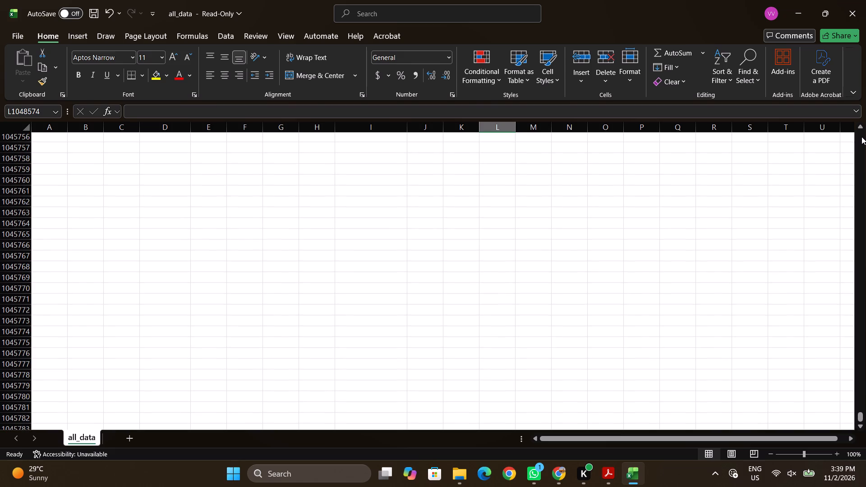
pyautogui.doubleClick(861, 137)
pyautogui.doubleClick(861, 137)
pyautogui.moveTo(861, 137); pyautogui.dragTo(859, 128)
pyautogui.doubleClick(859, 128)
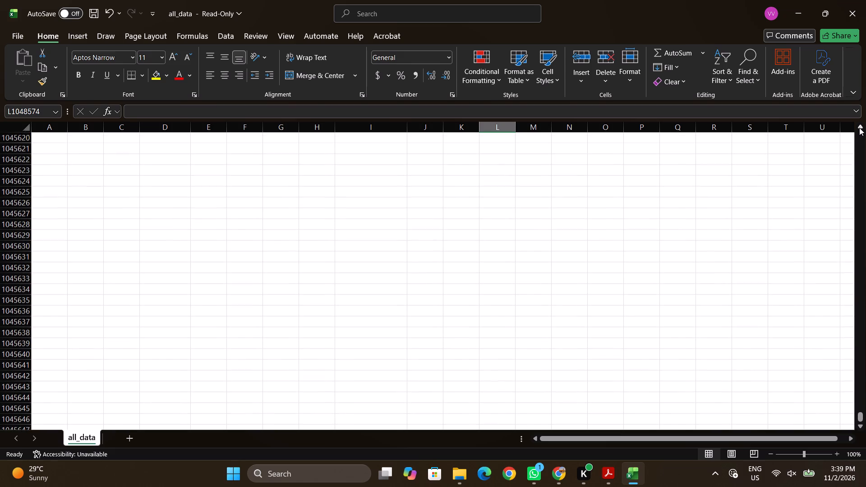
pyautogui.click(859, 128)
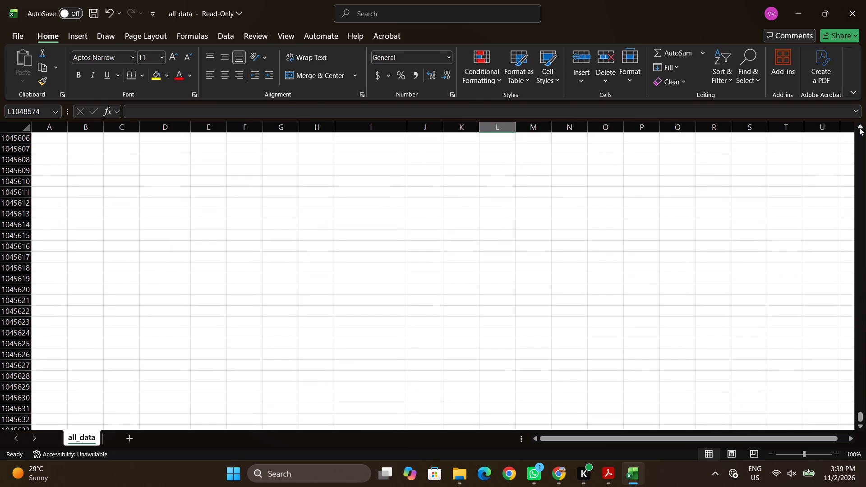
pyautogui.click(626, 360)
pyautogui.hotkey('ctrl', 'shift', 'Up')
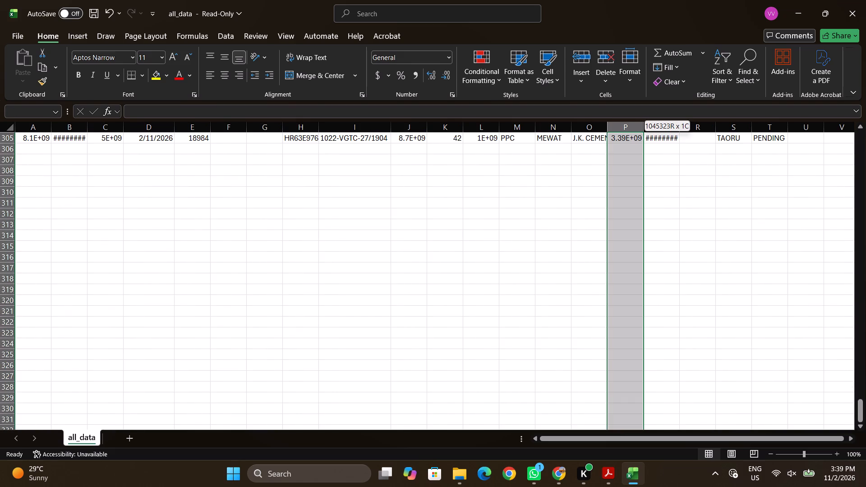
pyautogui.click(507, 354)
# Examine the sorted records from the first row to the last, checking where the October 2026 entries end.
pyautogui.scroll(7, 507, 354)
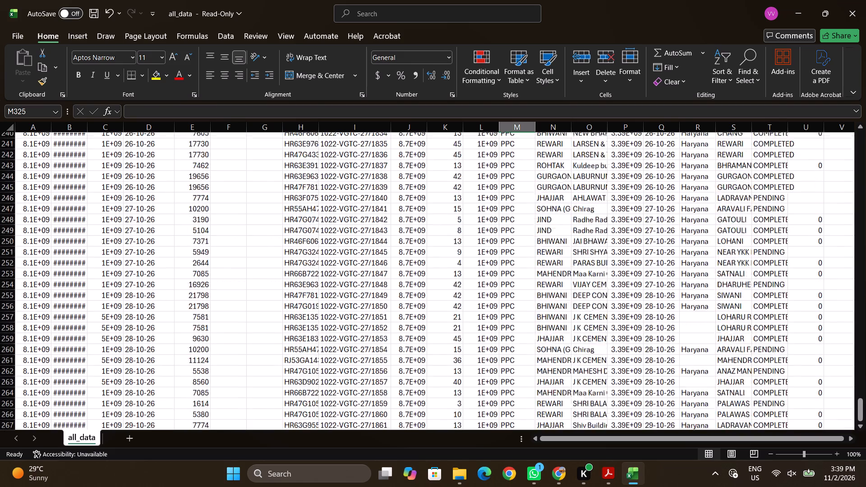
pyautogui.scroll(15, 507, 354)
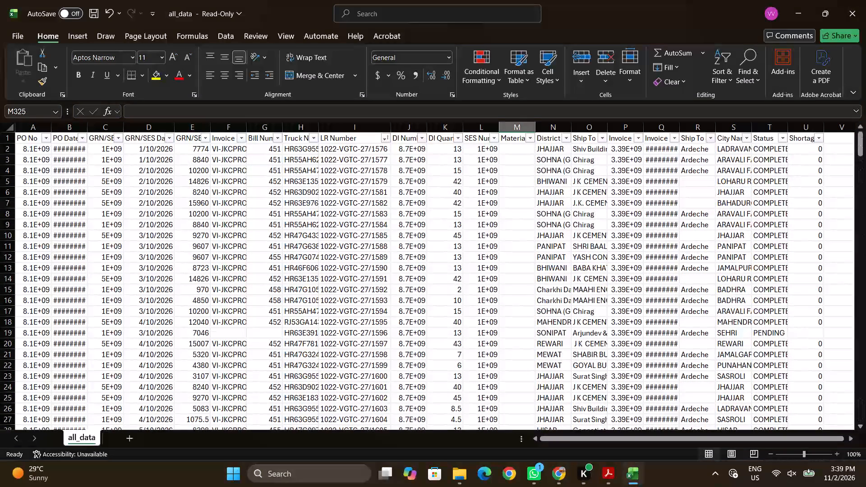
pyautogui.scroll(-6, 507, 354)
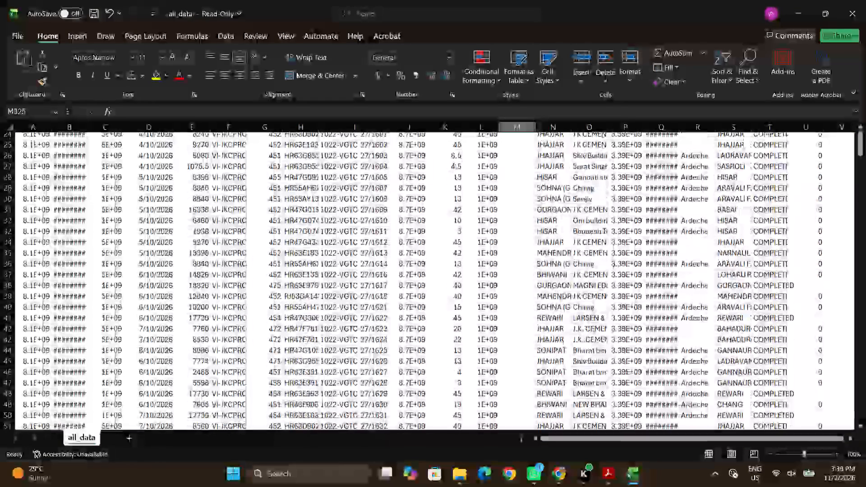
pyautogui.scroll(-8, 507, 354)
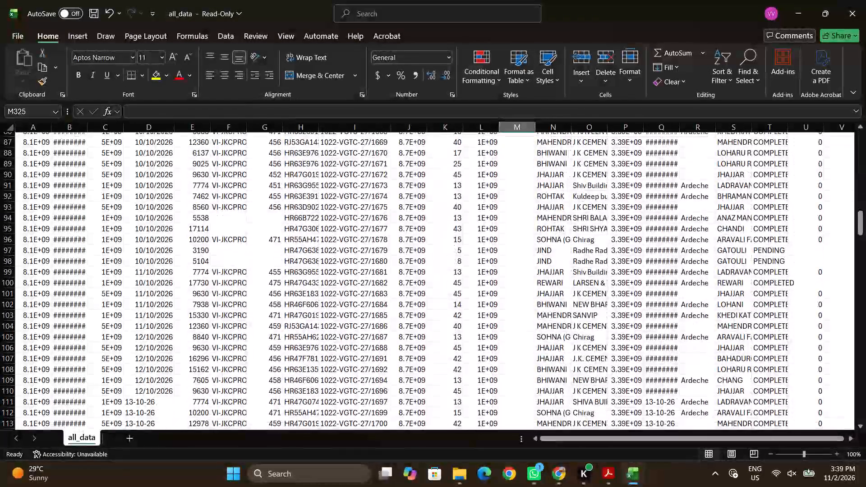
pyautogui.scroll(-11, 507, 354)
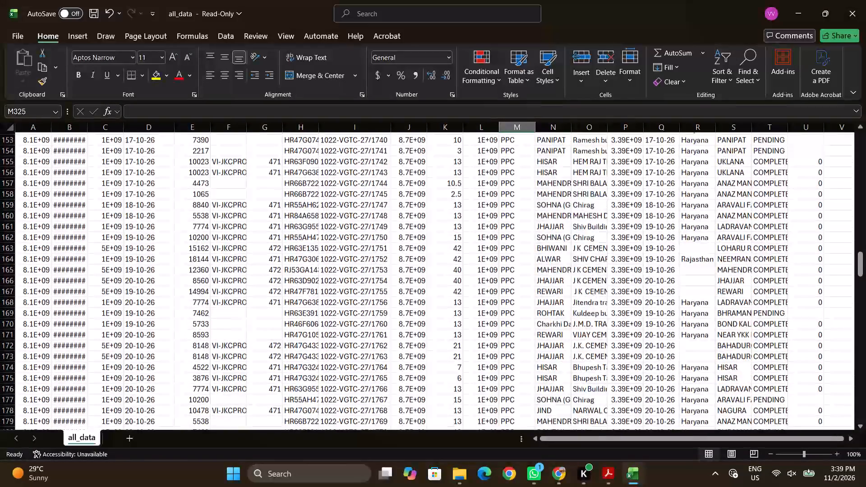
pyautogui.scroll(-11, 507, 354)
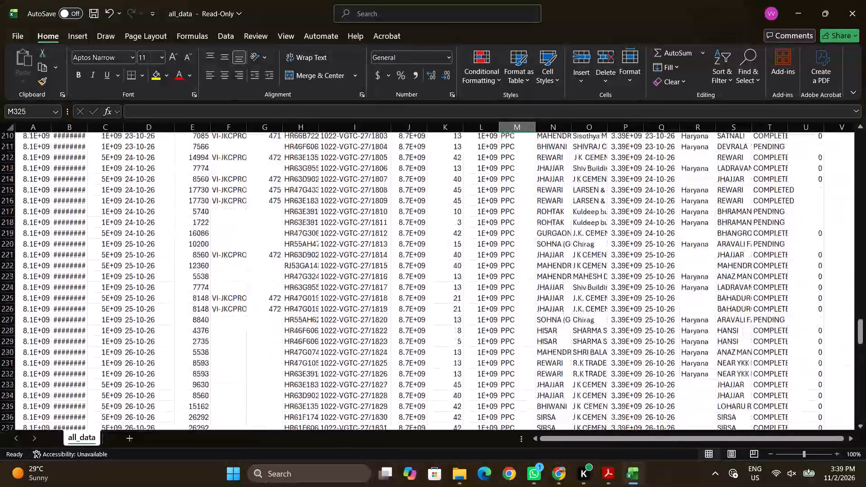
pyautogui.scroll(-10, 508, 354)
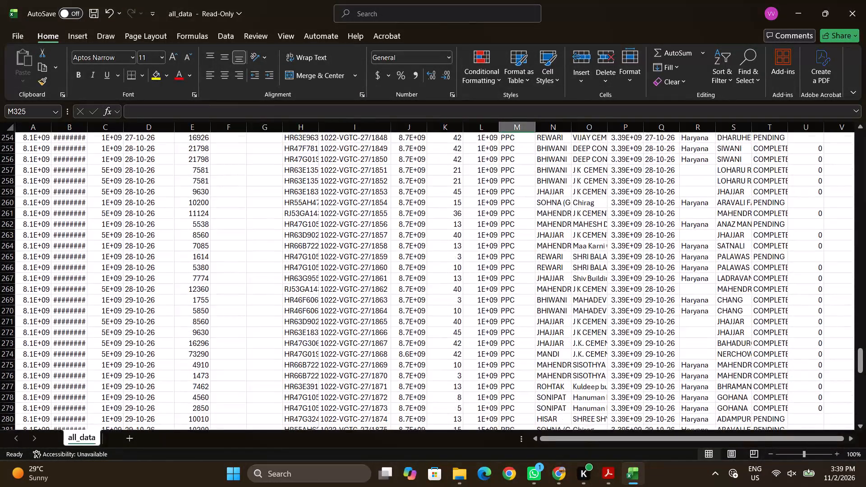
pyautogui.scroll(-4, 508, 354)
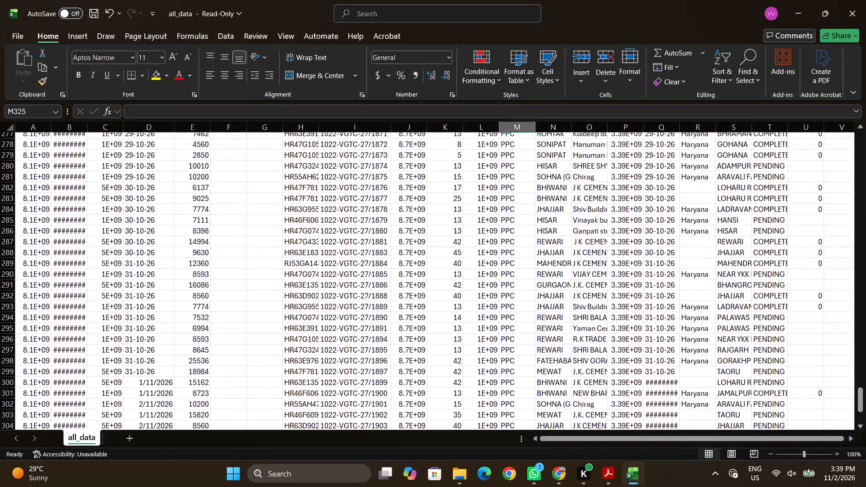
# Select the DI Quantity values from K2 through K299, the last October record, to check their total.
pyautogui.scroll(3, 508, 354)
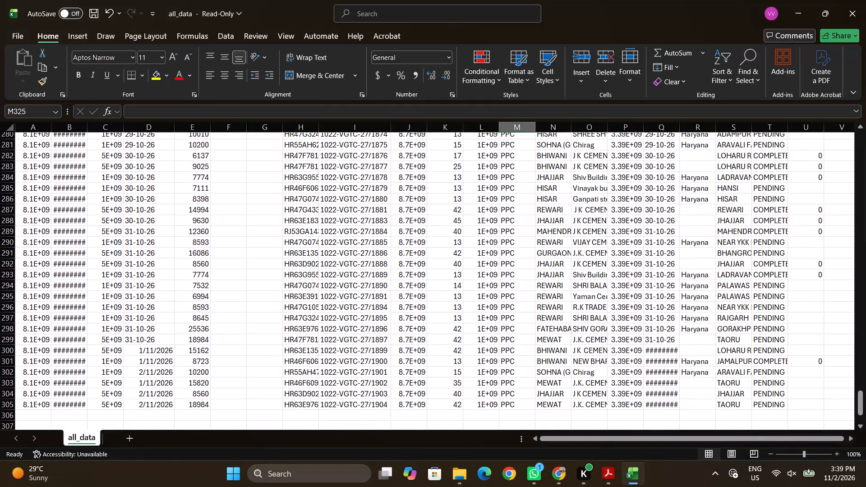
pyautogui.scroll(16, 508, 354)
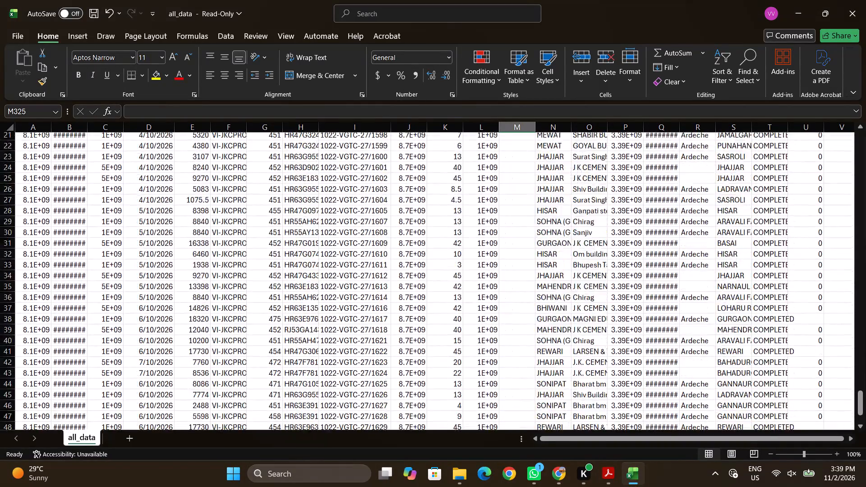
pyautogui.scroll(3, 508, 354)
pyautogui.click(449, 148)
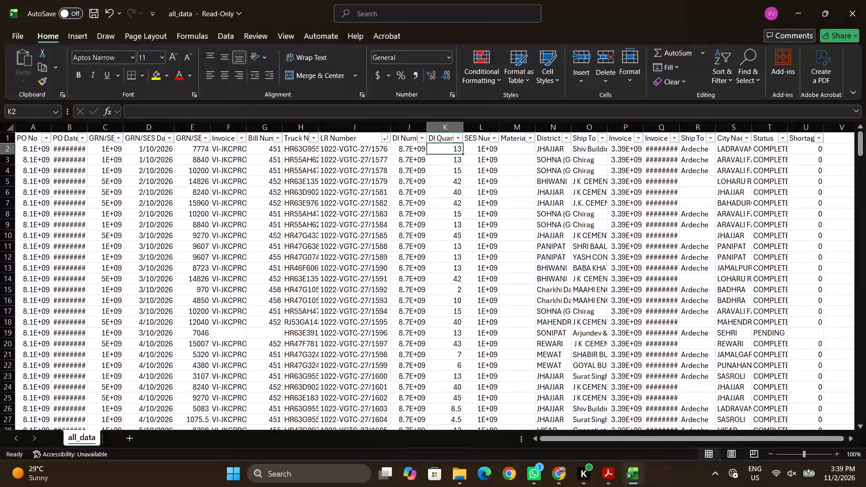
pyautogui.hotkey('shift', 'Down')
pyautogui.hotkey('shift', 'Down')
pyautogui.hotkey('shift', 'Down')
pyautogui.hotkey('shift', 'Down')
pyautogui.hotkey('shift', 'Down')
pyautogui.hotkey('shift', 'Down')
pyautogui.hotkey('shift', 'Down')
pyautogui.hotkey('shift', 'Down')
pyautogui.hotkey('shift', 'Down')
pyautogui.hotkey('shift', 'Down')
pyautogui.hotkey('shift', 'Down')
pyautogui.hotkey('shift', 'Down')
pyautogui.hotkey('shift', 'Down')
pyautogui.hotkey('shift', 'Down')
pyautogui.hotkey('shift', 'Down')
pyautogui.hotkey('shift', 'Down')
pyautogui.hotkey('shift', 'Down')
pyautogui.hotkey('shift', 'Down')
pyautogui.hotkey('shift', 'Down')
pyautogui.hotkey('shift', 'Down')
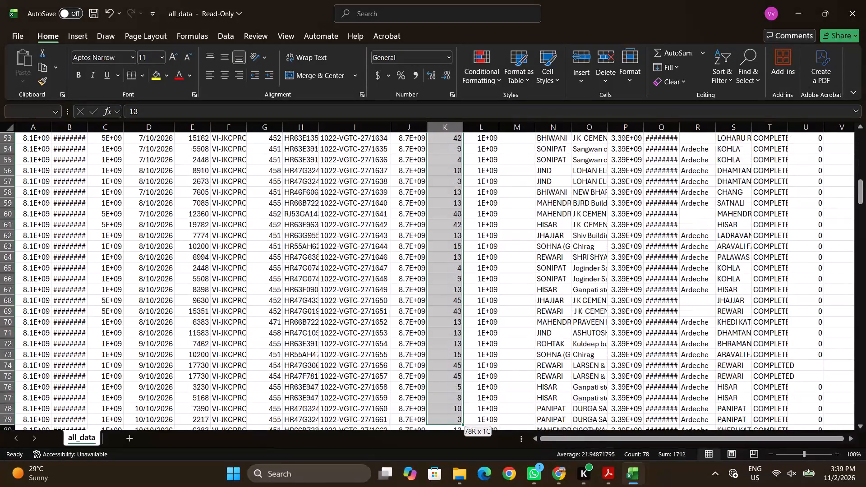
pyautogui.hotkey('shift', 'Down')
pyautogui.hotkey('shift', 'Down')
pyautogui.hotkey('shift', 'Down')
pyautogui.hotkey('shift', 'Down')
pyautogui.hotkey('shift', 'Down')
pyautogui.hotkey('shift', 'Down')
pyautogui.hotkey('shift', 'Down')
pyautogui.hotkey('shift', 'Down')
pyautogui.hotkey('shift', 'Down')
pyautogui.hotkey('shift', 'Down')
pyautogui.hotkey('shift', 'Down')
pyautogui.hotkey('shift', 'Down')
pyautogui.hotkey('shift', 'Down')
pyautogui.hotkey('shift', 'Down')
pyautogui.hotkey('shift', 'Down')
pyautogui.hotkey('shift', 'Down')
pyautogui.hotkey('shift', 'Down')
pyautogui.hotkey('shift', 'Down')
pyautogui.hotkey('shift', 'Down')
pyautogui.hotkey('shift', 'Down')
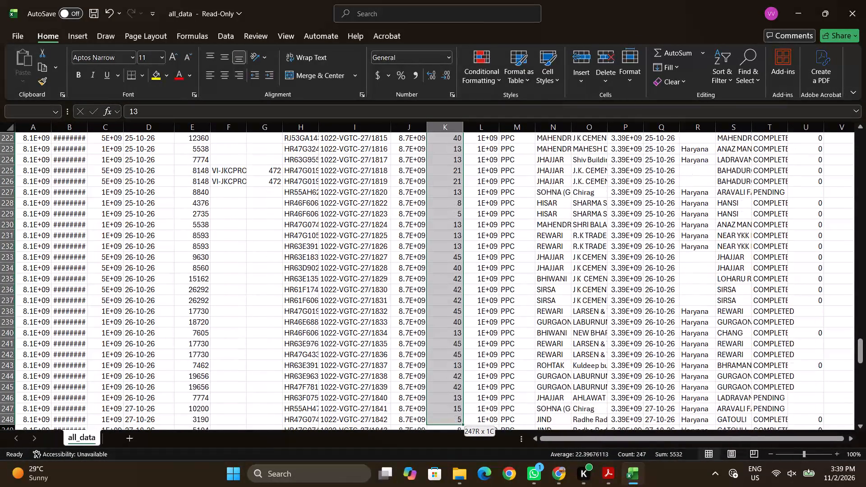
pyautogui.hotkey('shift', 'Down')
pyautogui.hotkey('shift', 'Down')
pyautogui.hotkey('shift', 'Down')
pyautogui.hotkey('shift', 'Down')
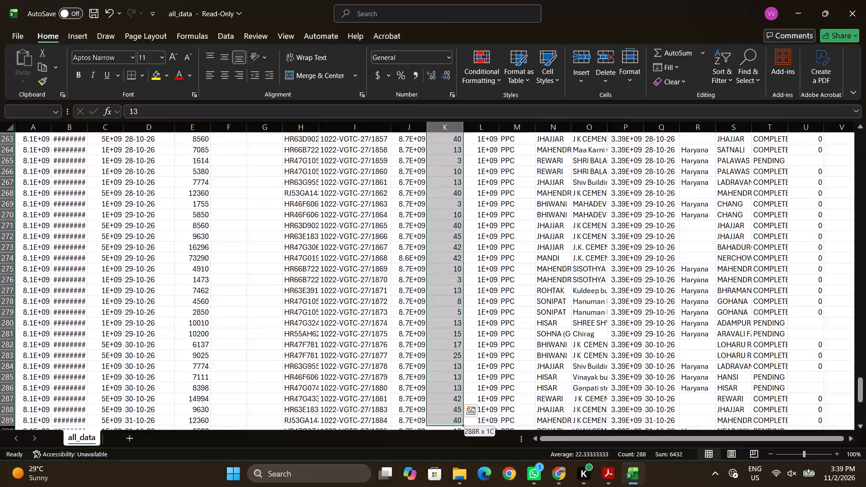
pyautogui.hotkey('shift', 'Down')
pyautogui.hotkey('shift', 'Down')
pyautogui.hotkey('shift', 'Down')
pyautogui.hotkey('shift', 'Down')
pyautogui.hotkey('shift', 'Down')
pyautogui.hotkey('shift', 'Down')
pyautogui.hotkey('shift', 'Down')
pyautogui.hotkey('shift', 'Down')
pyautogui.hotkey('shift', 'Down')
pyautogui.hotkey('shift', 'Down')
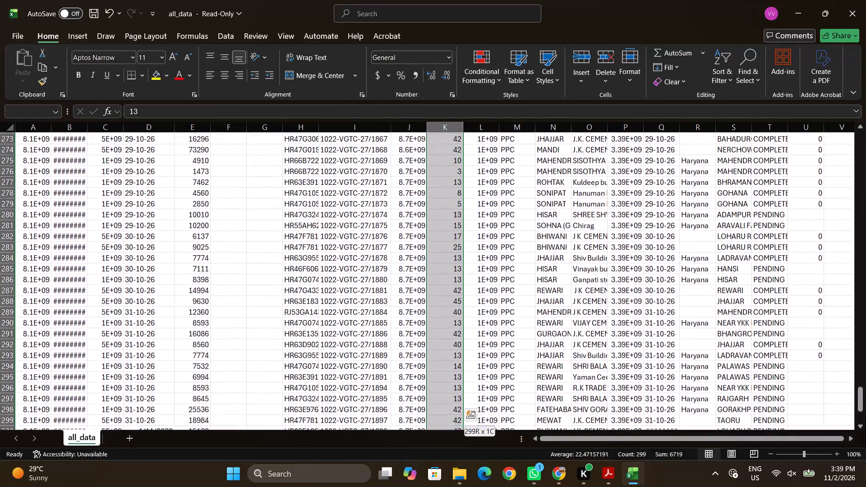
pyautogui.hotkey('shift', 'Down')
pyautogui.hotkey('shift', 'Down')
pyautogui.hotkey('shift', 'Up')
pyautogui.hotkey('shift', 'Up')
pyautogui.hotkey('shift', 'Up')
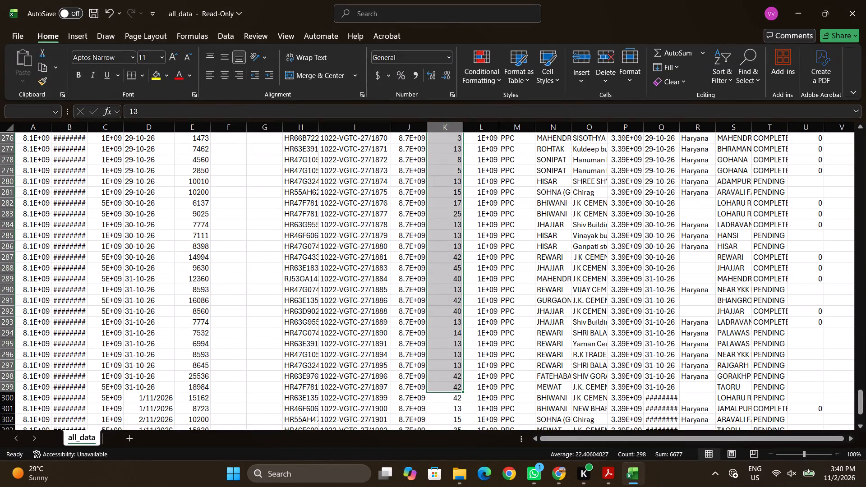
# Return to the first rows and close the all_data workbook without saving the changes.
pyautogui.scroll(7, 345, 223)
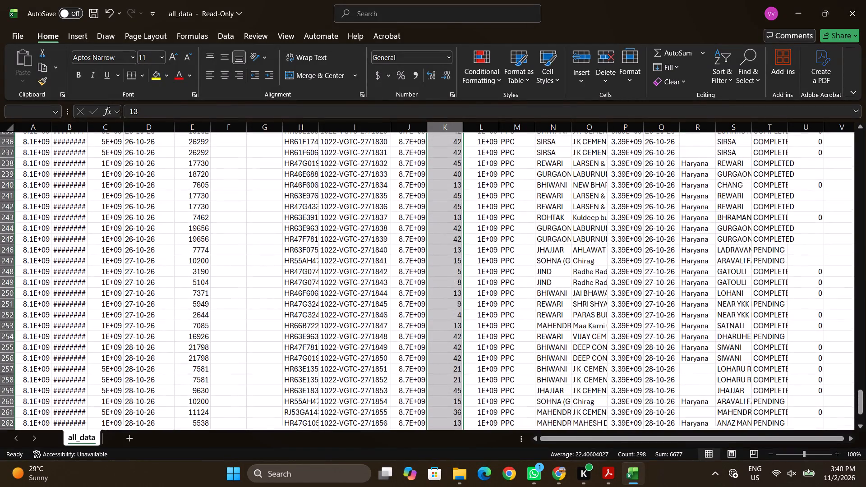
pyautogui.scroll(3, 345, 223)
pyautogui.scroll(19, 345, 223)
pyautogui.scroll(6, 345, 223)
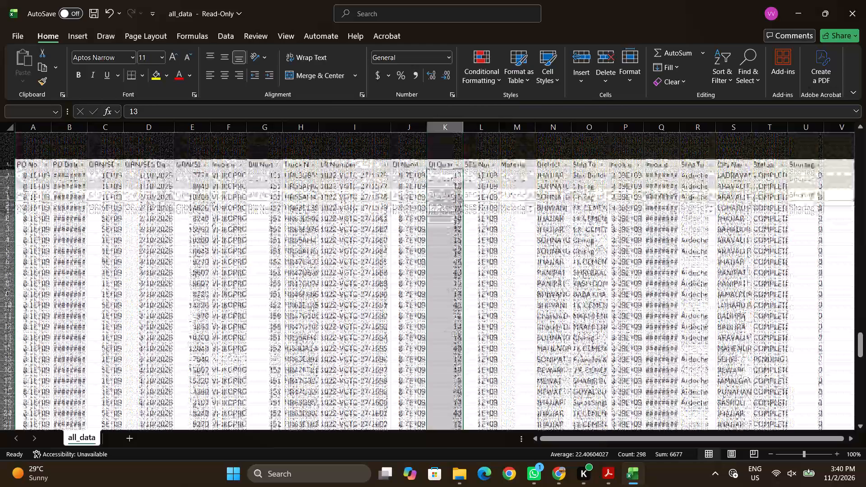
pyautogui.click(862, 6)
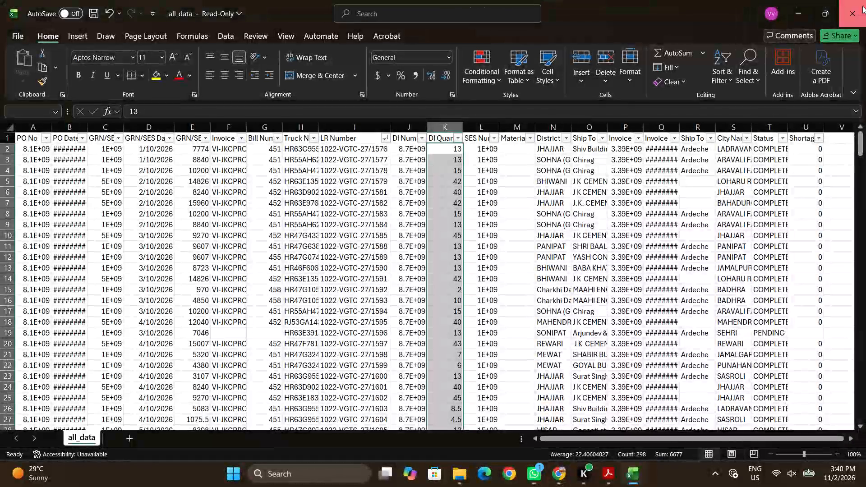
pyautogui.click(453, 254)
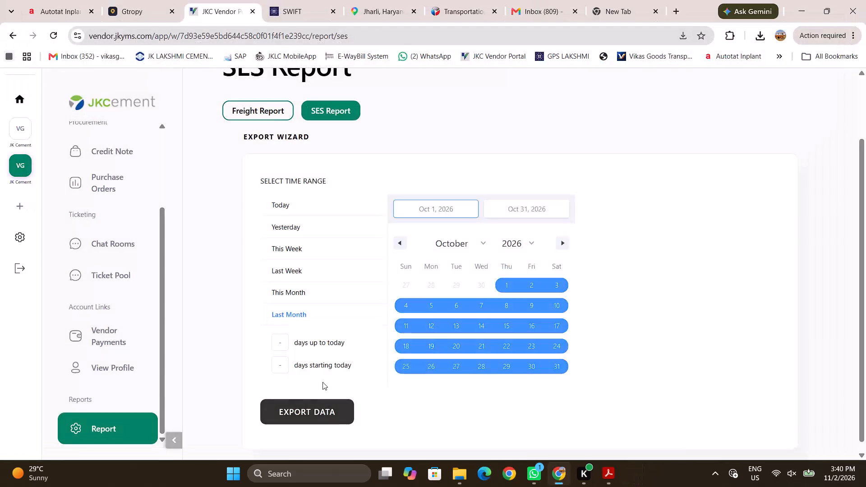
# Look through the open Gtropy, Autotat, vendor portal, SWIFT and Jharli route map pages, and go on to the Transportation page.
pyautogui.click(140, 5)
pyautogui.click(63, 0)
pyautogui.click(128, 0)
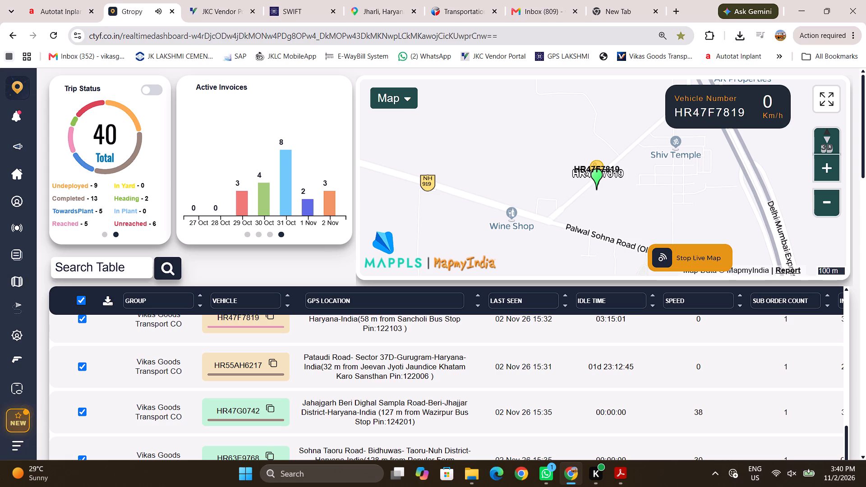
pyautogui.click(211, 0)
pyautogui.click(292, 0)
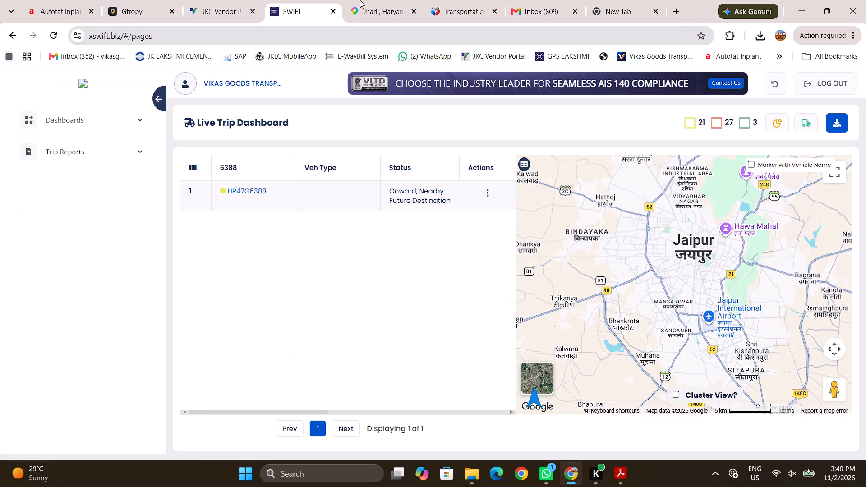
pyautogui.click(369, 0)
pyautogui.click(445, 0)
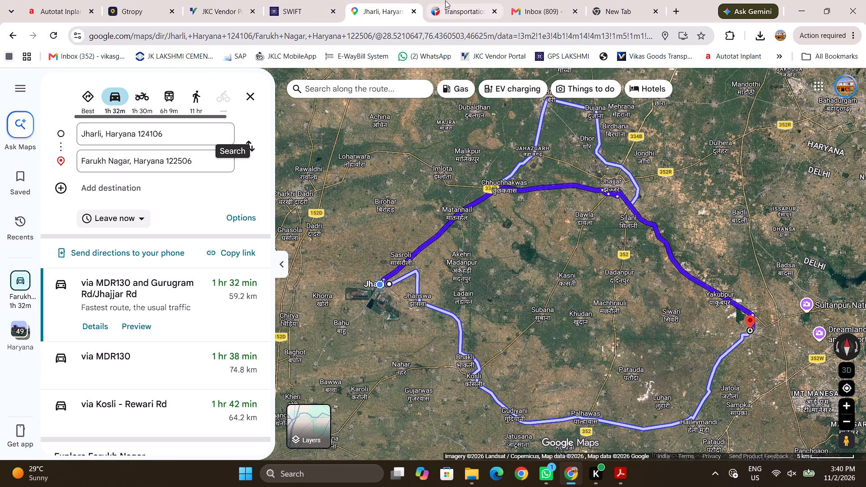
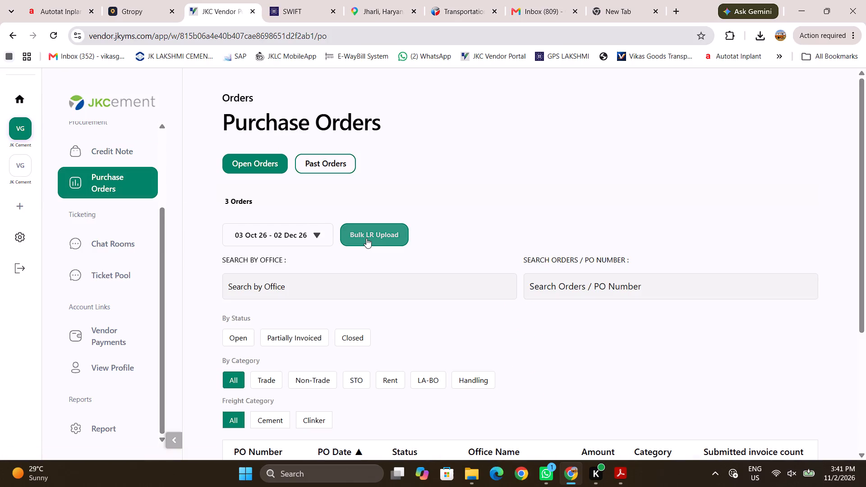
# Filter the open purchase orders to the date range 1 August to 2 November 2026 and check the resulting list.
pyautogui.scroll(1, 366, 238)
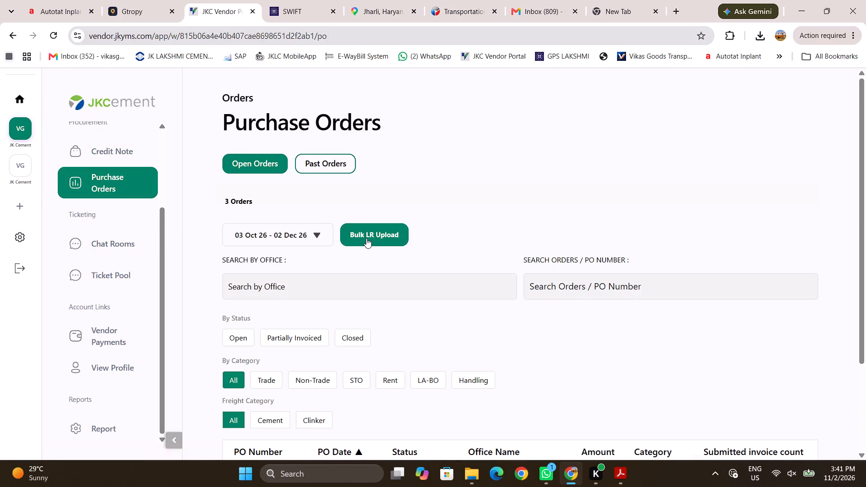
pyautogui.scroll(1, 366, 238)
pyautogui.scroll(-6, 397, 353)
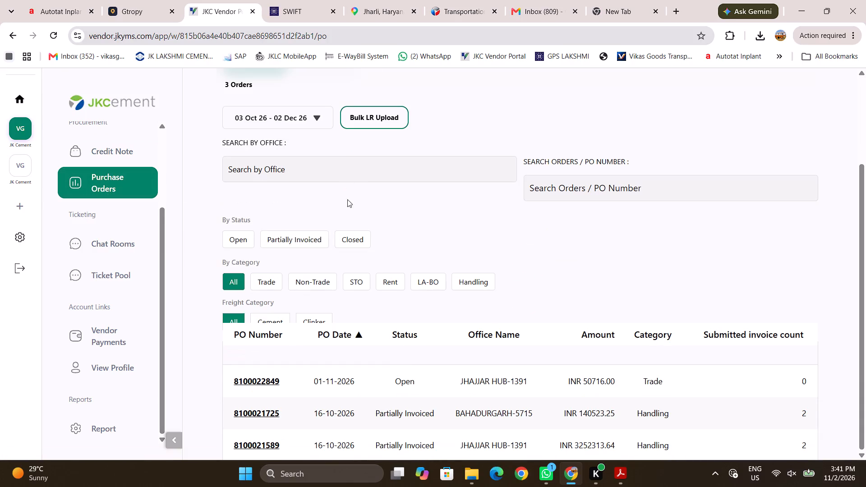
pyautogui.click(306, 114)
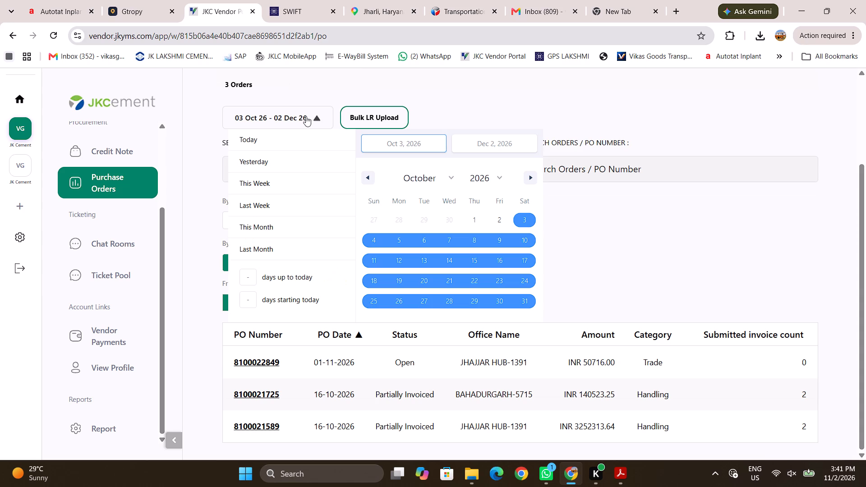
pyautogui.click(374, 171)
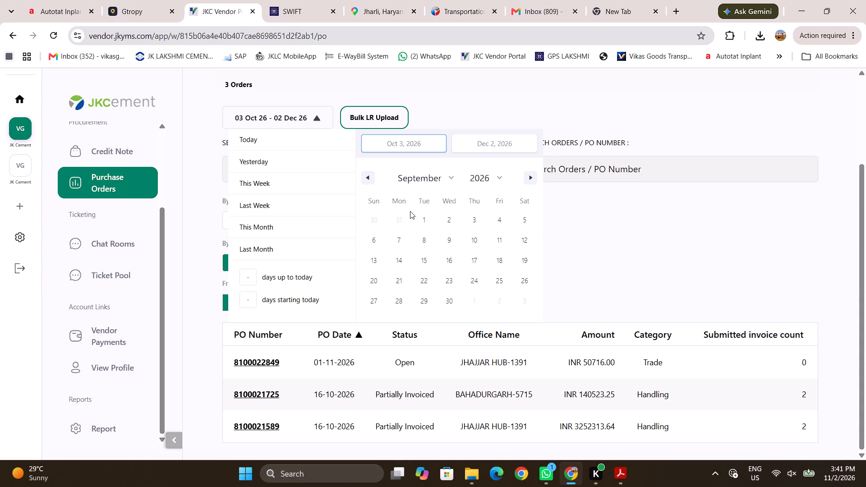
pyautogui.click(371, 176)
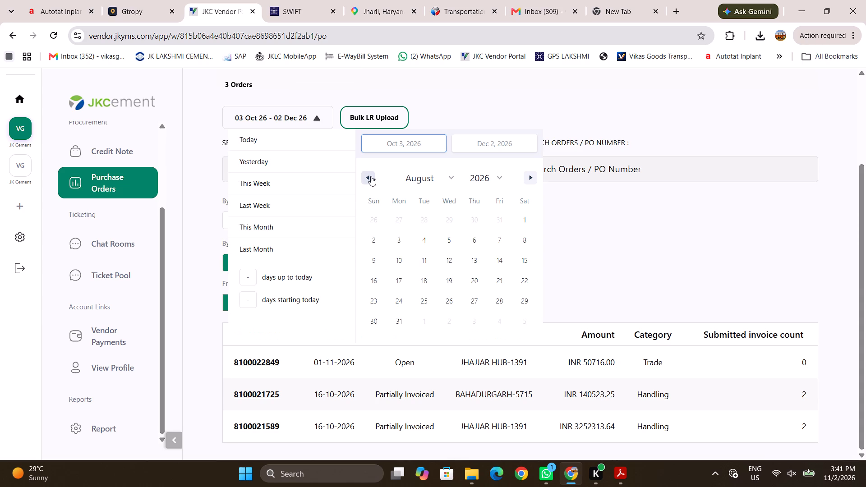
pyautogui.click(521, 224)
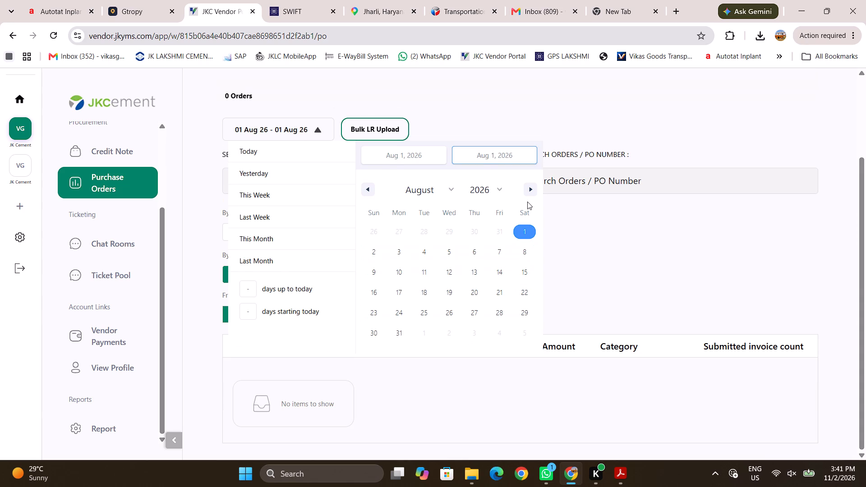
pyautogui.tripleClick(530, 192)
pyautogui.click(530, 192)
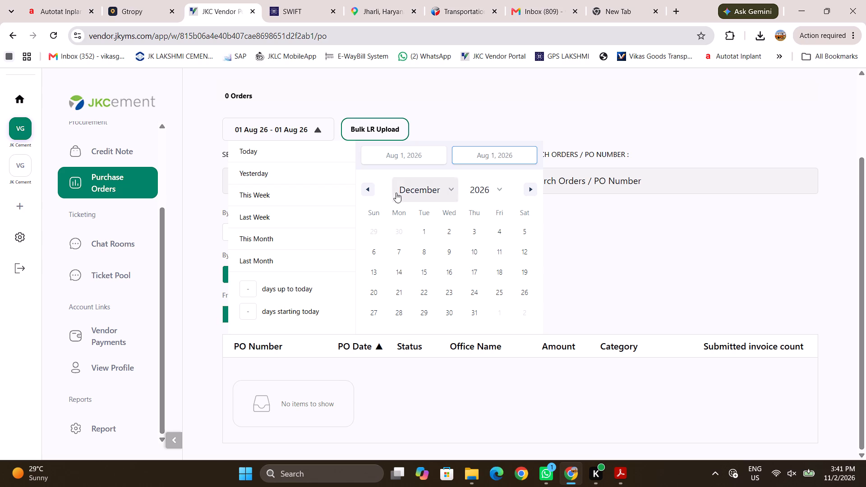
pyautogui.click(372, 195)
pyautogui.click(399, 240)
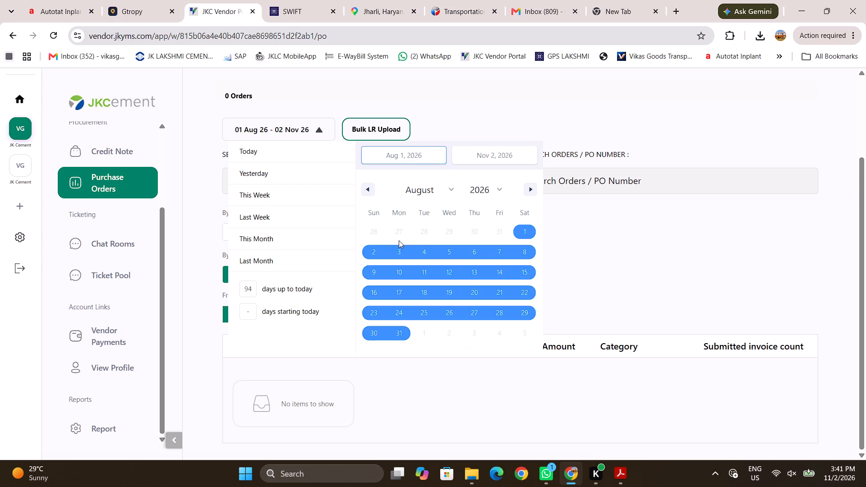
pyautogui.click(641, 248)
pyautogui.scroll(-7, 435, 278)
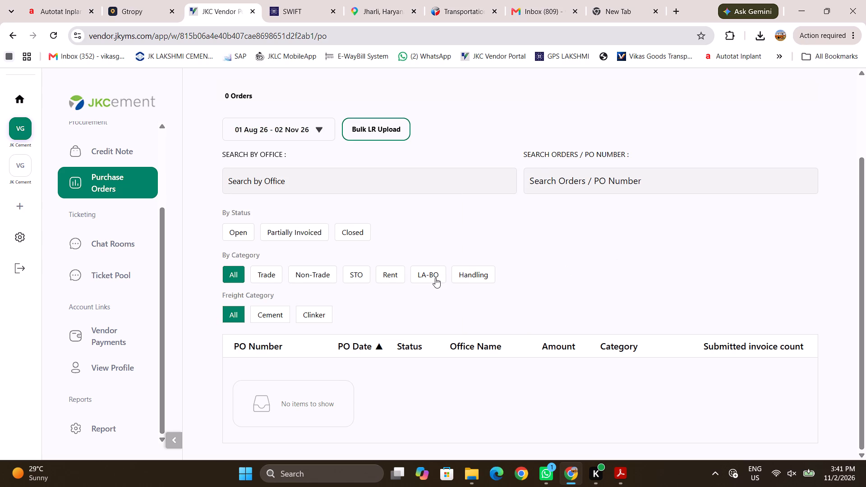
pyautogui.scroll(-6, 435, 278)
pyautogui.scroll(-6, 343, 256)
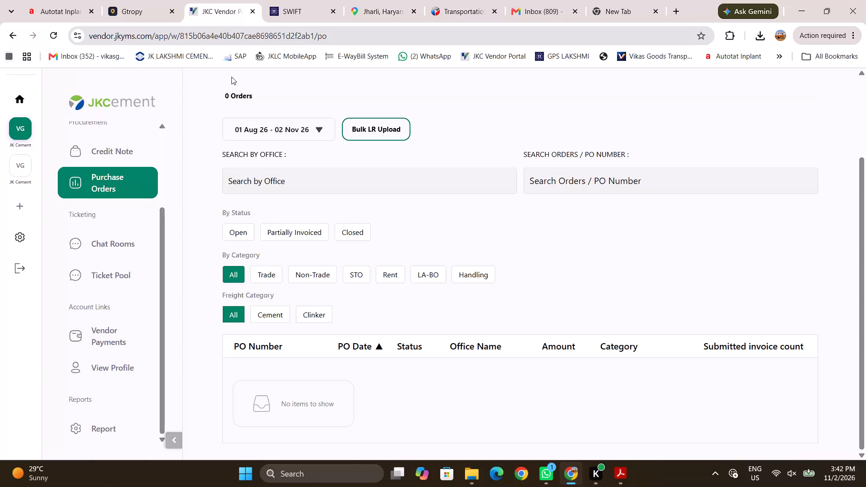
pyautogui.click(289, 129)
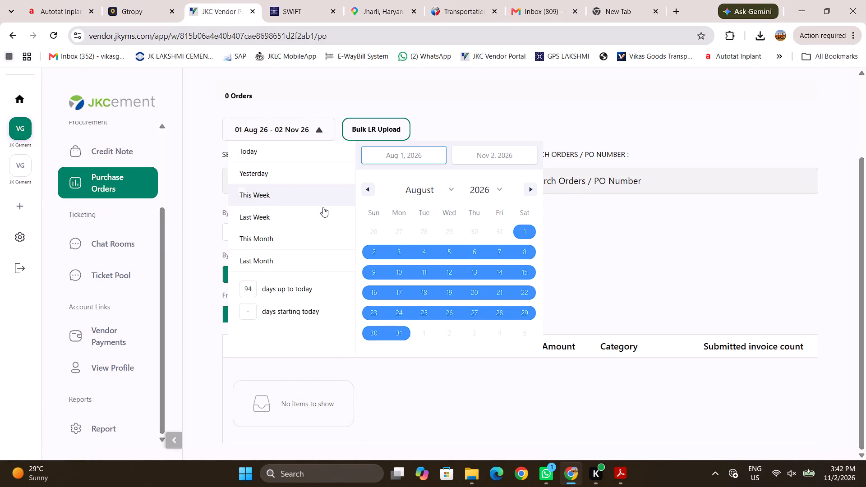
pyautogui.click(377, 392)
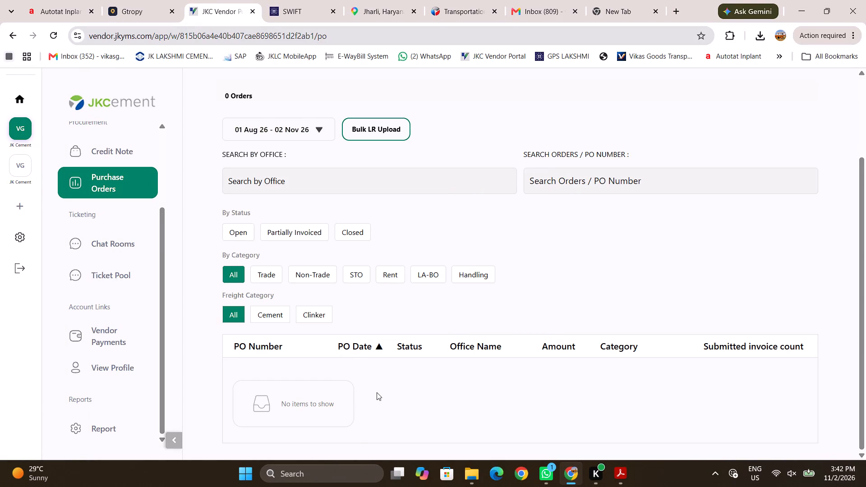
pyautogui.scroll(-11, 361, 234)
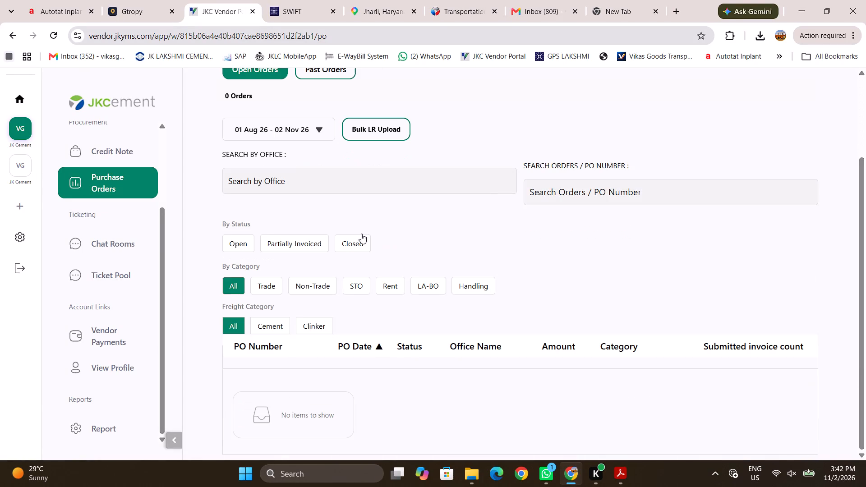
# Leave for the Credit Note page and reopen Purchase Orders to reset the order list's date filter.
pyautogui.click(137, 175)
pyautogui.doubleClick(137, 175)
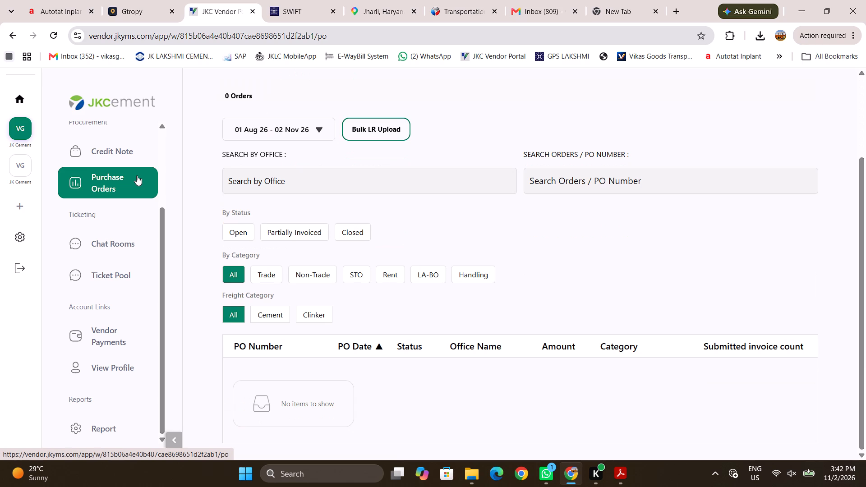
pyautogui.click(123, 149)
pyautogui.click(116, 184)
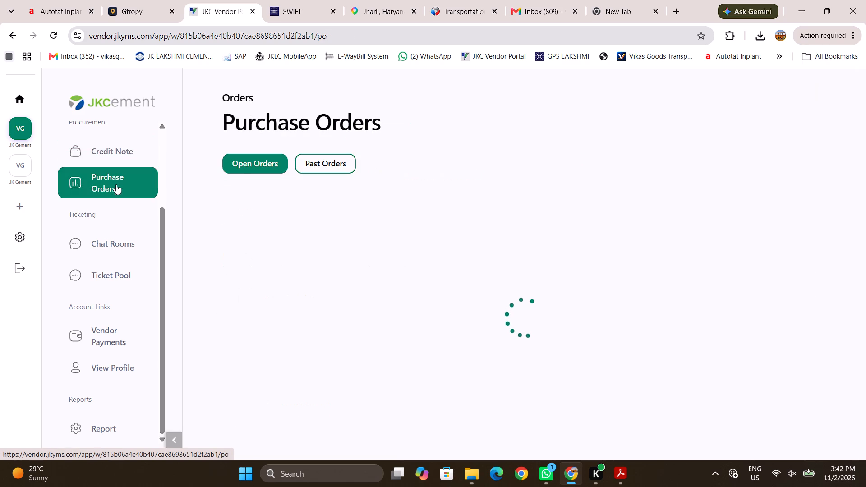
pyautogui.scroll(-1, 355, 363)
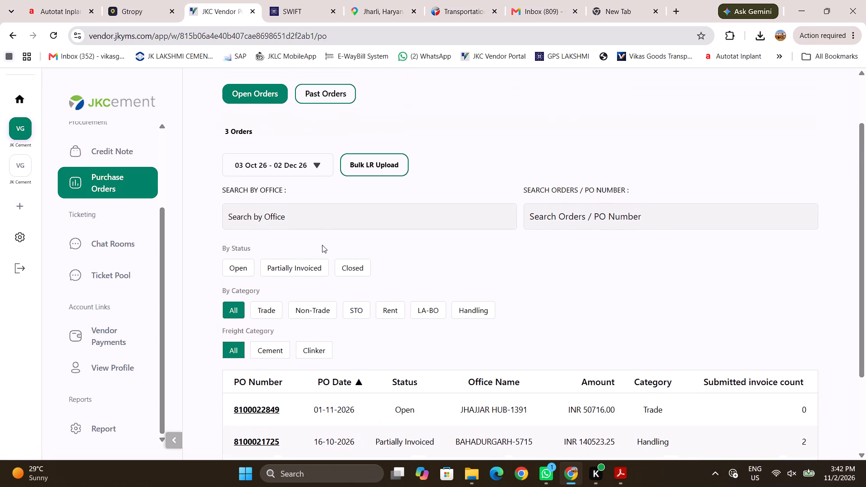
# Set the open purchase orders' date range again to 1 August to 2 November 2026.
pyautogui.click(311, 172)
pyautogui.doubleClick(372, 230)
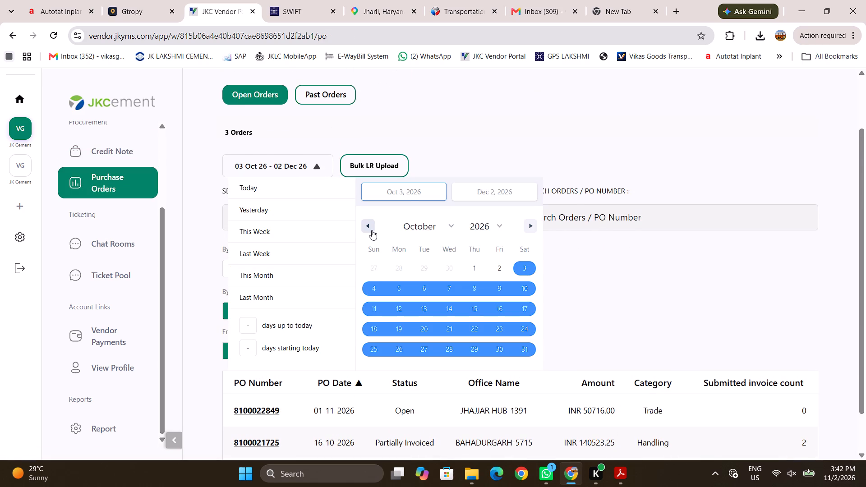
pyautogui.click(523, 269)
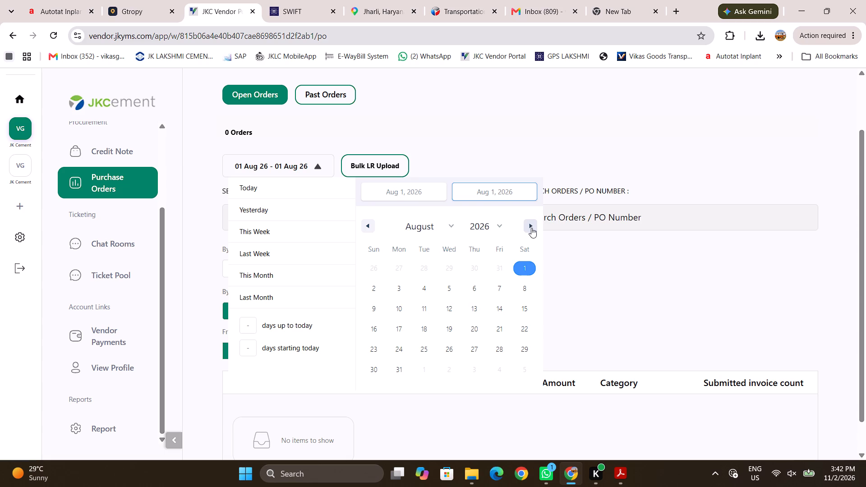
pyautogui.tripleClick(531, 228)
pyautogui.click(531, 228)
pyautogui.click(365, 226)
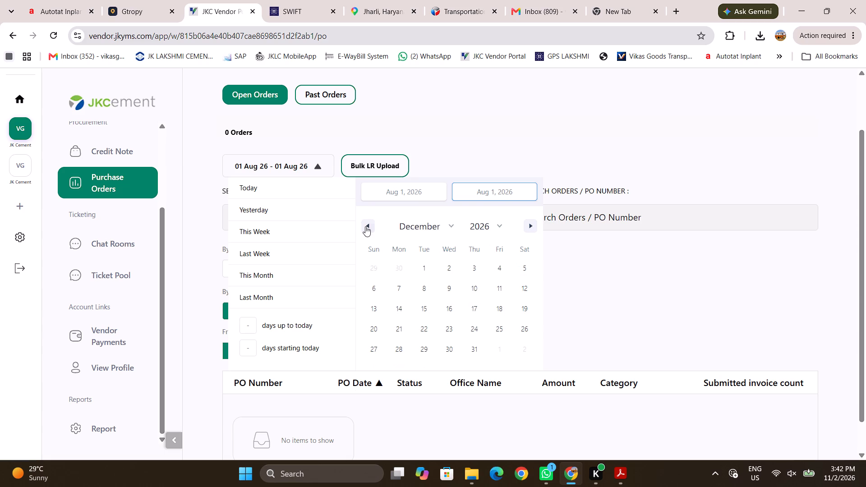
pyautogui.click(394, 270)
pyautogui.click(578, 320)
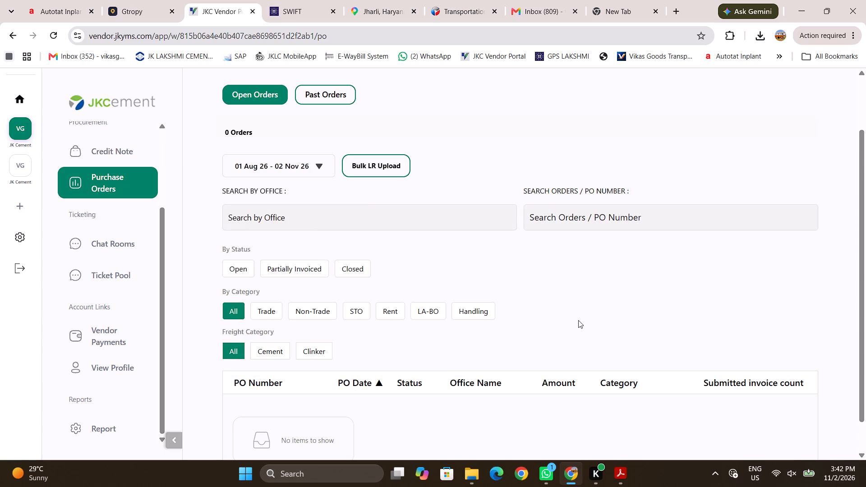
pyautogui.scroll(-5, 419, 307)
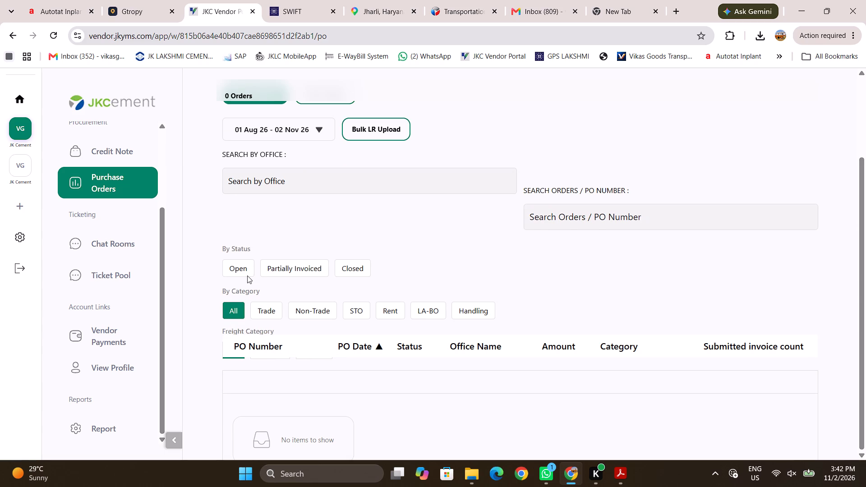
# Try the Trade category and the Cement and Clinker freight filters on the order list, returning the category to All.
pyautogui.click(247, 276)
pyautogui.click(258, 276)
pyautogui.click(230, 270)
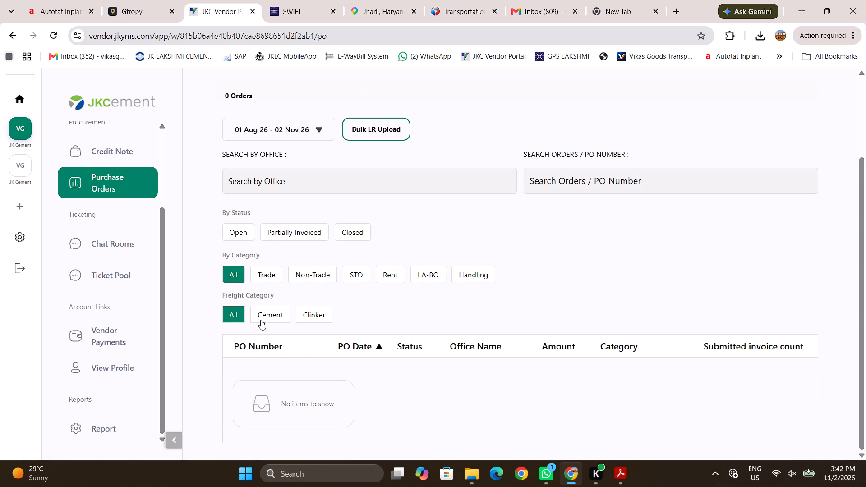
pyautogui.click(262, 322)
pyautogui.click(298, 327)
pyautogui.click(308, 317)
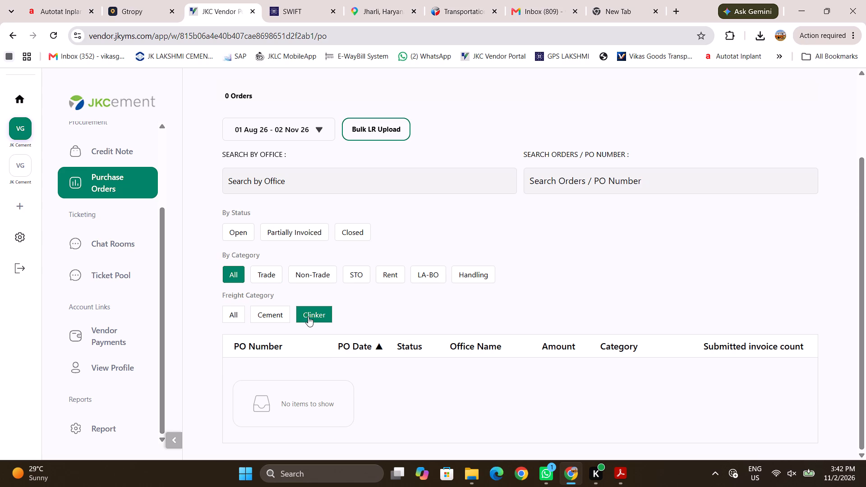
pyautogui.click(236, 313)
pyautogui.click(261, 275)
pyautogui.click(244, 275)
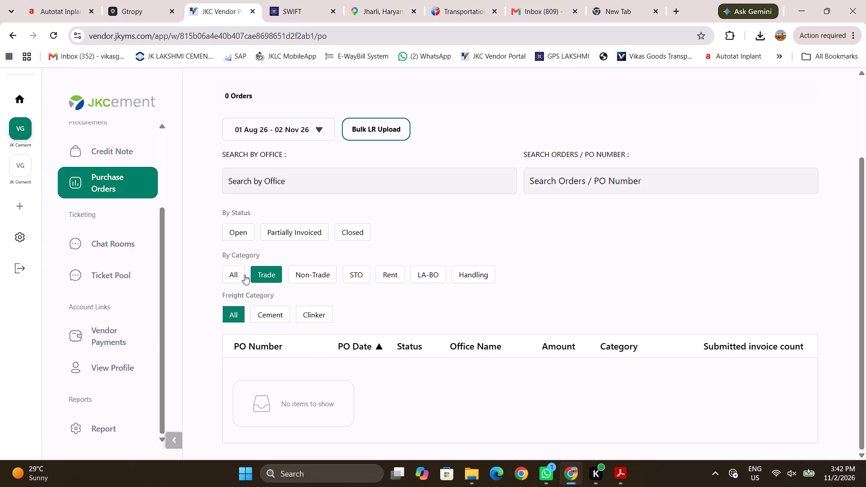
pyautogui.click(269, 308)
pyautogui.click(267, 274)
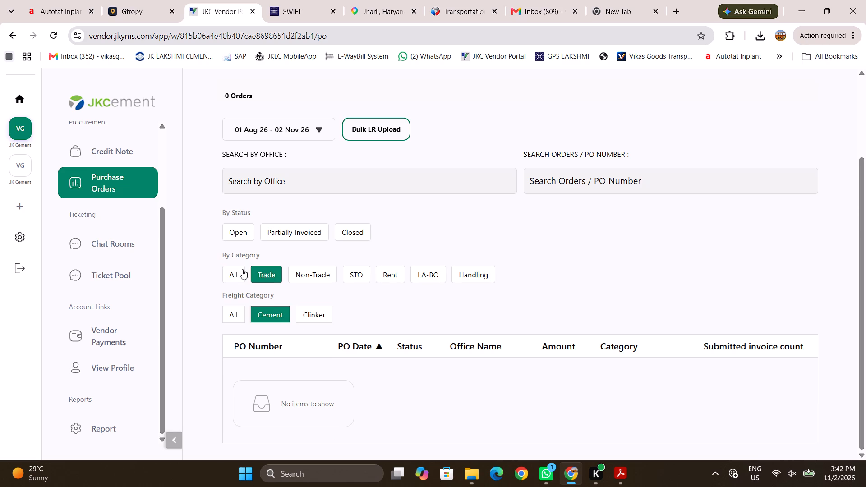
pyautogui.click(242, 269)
# Switch to the second JK Cement vendor account and back to the first, and reopen its Purchase Orders list with the default filters.
pyautogui.click(111, 179)
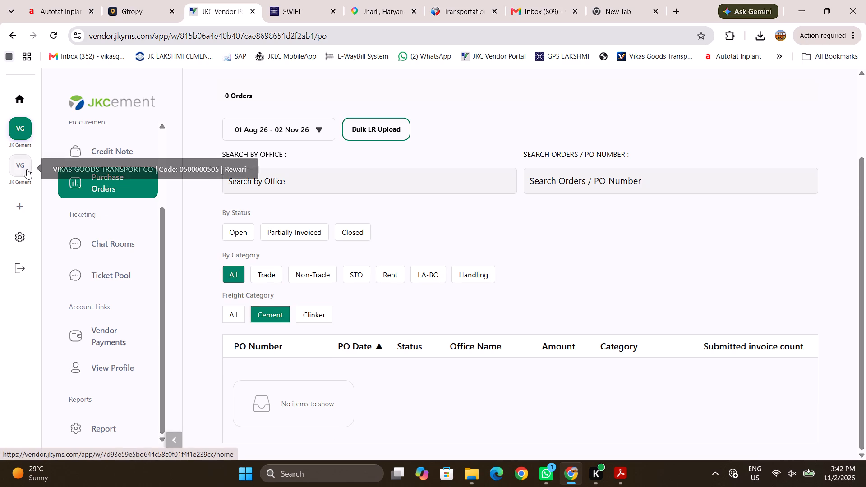
pyautogui.click(27, 169)
pyautogui.click(20, 144)
pyautogui.click(23, 122)
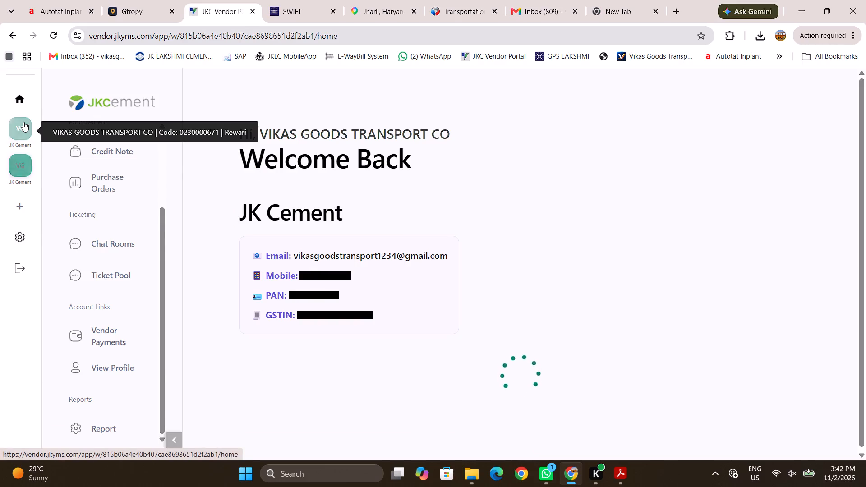
pyautogui.click(87, 178)
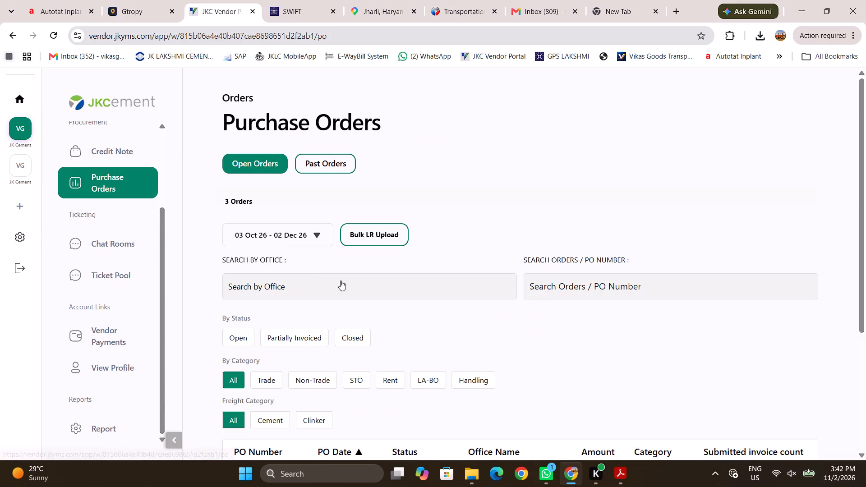
pyautogui.scroll(-3, 345, 287)
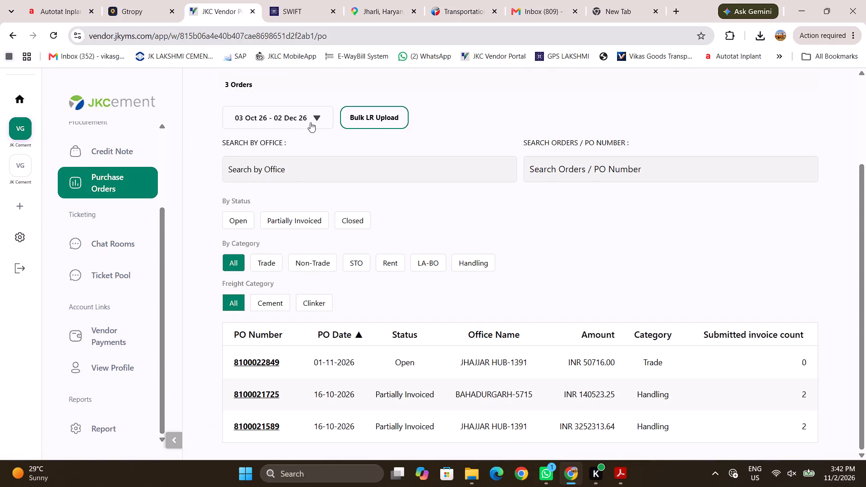
# Set the purchase orders' date range to 1 September to 2 November 2026.
pyautogui.click(312, 118)
pyautogui.click(369, 182)
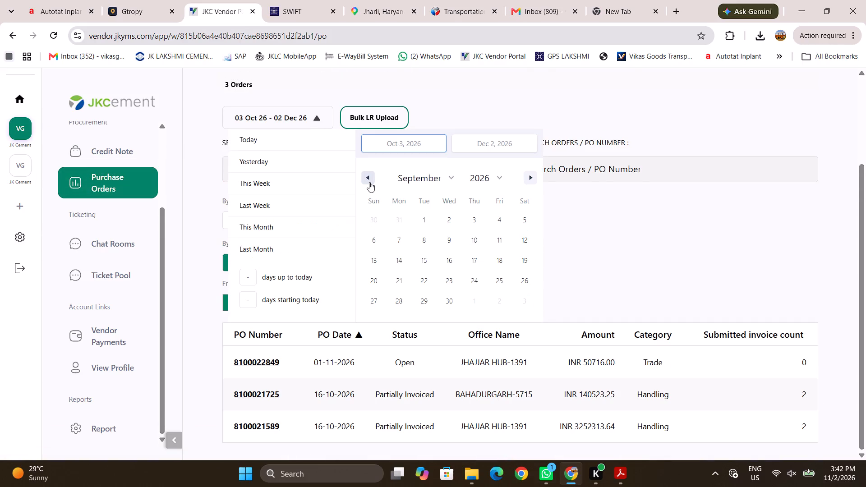
pyautogui.click(431, 221)
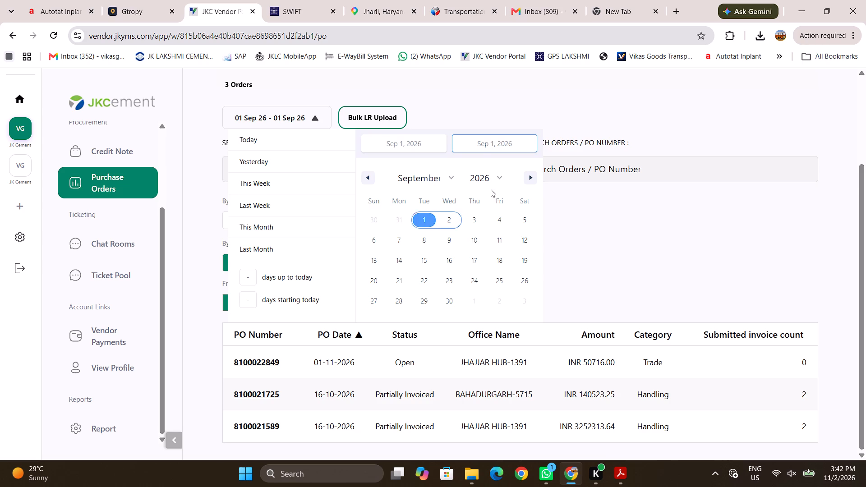
pyautogui.doubleClick(530, 190)
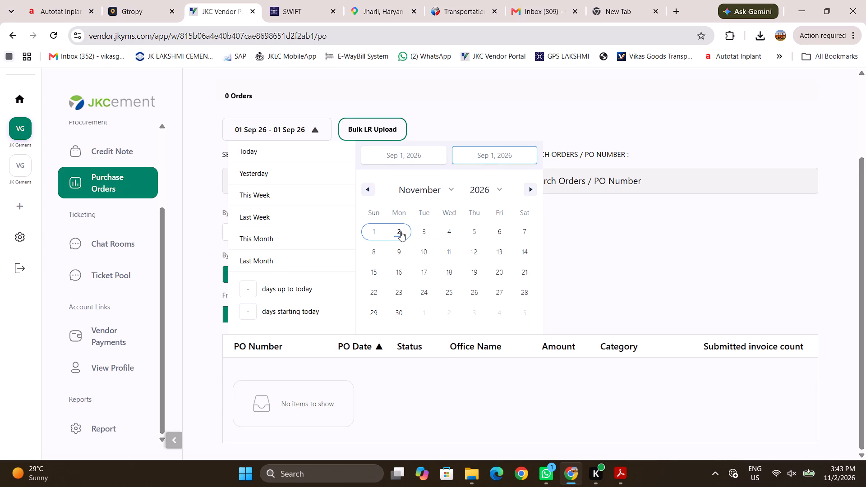
pyautogui.click(401, 231)
pyautogui.click(566, 232)
pyautogui.scroll(-3, 461, 439)
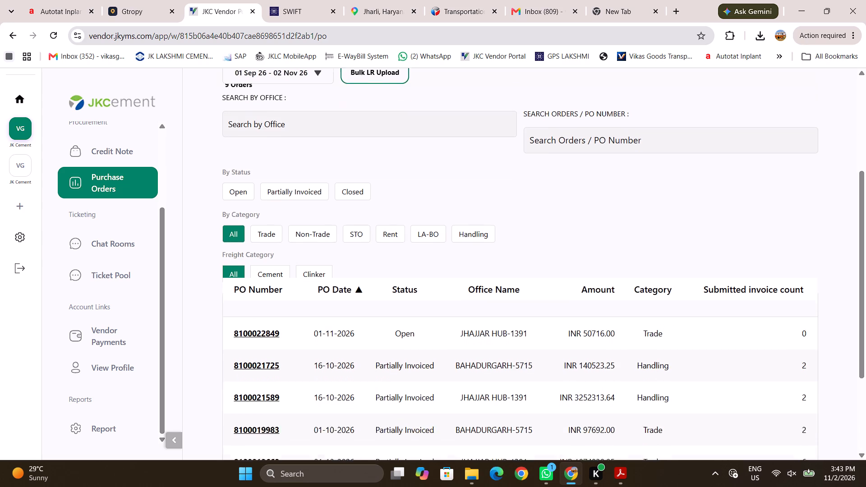
pyautogui.scroll(-3, 461, 439)
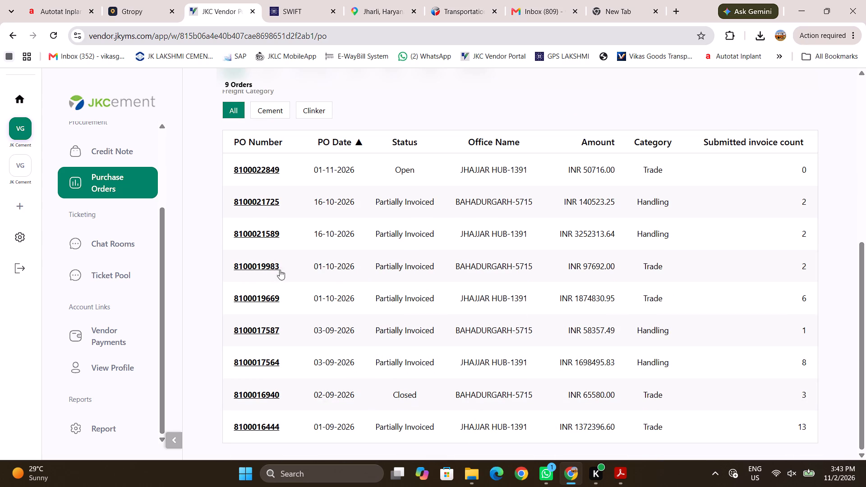
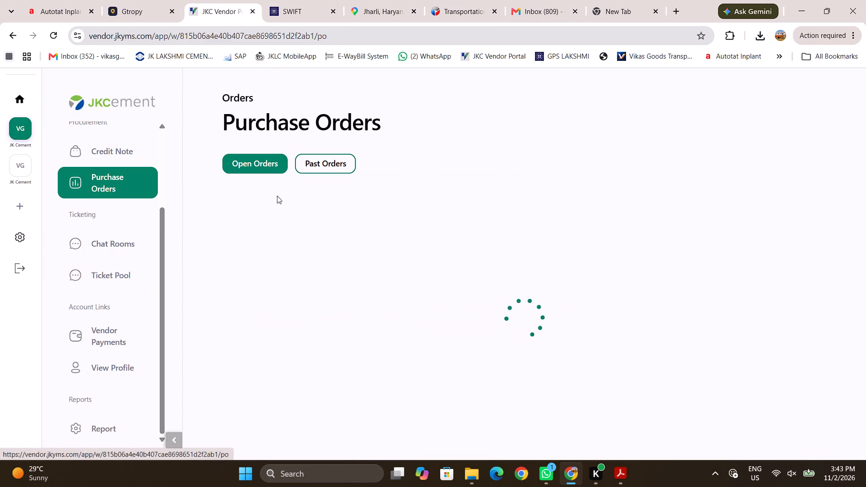
# Set the open purchase orders' date range to 1 August to 2 November 2026 and review the listed orders.
pyautogui.click(280, 236)
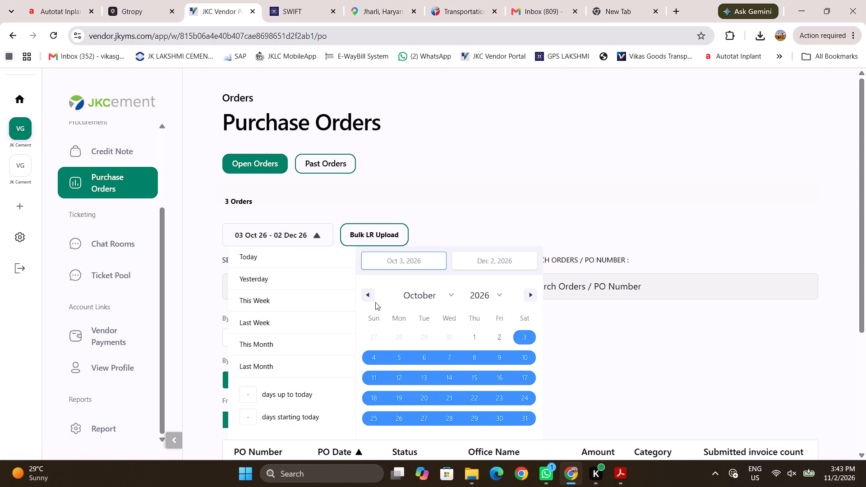
pyautogui.click(375, 302)
pyautogui.doubleClick(372, 299)
pyautogui.click(516, 332)
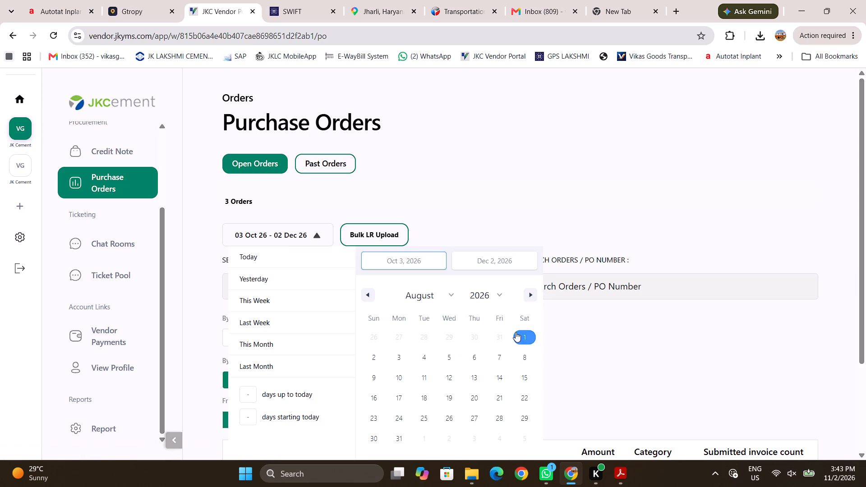
pyautogui.tripleClick(530, 298)
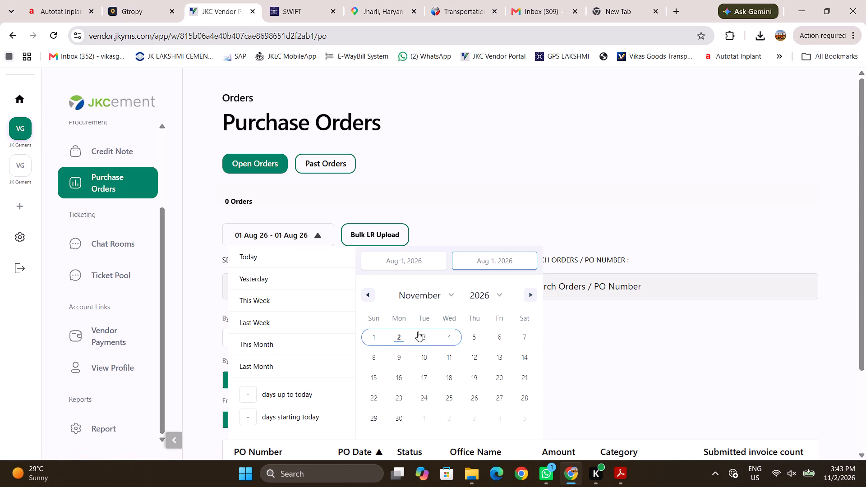
pyautogui.click(394, 342)
pyautogui.click(615, 378)
pyautogui.scroll(-6, 492, 303)
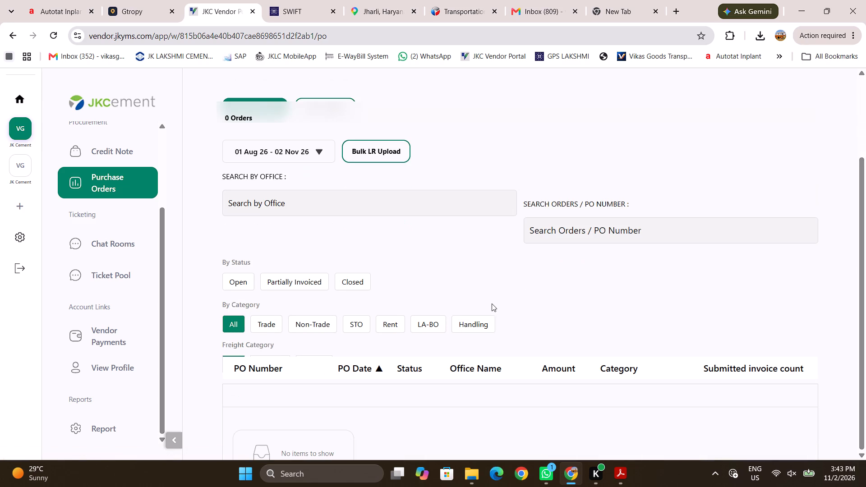
pyautogui.scroll(-1, 492, 303)
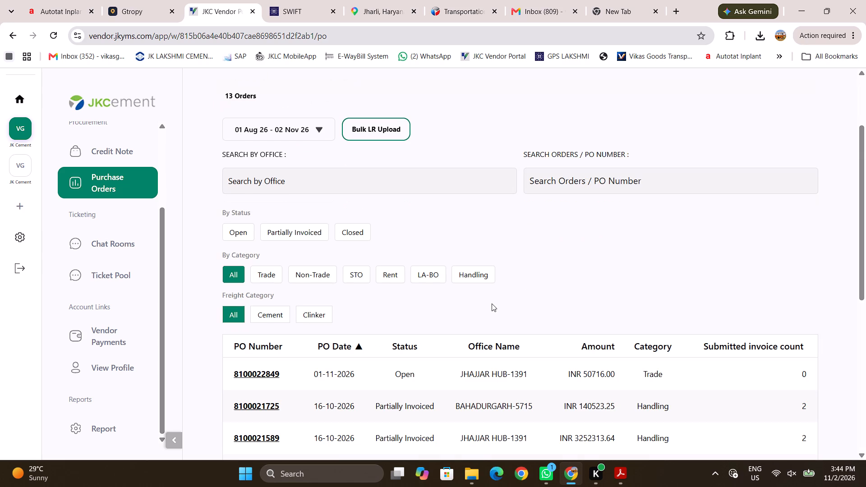
pyautogui.scroll(-4, 493, 319)
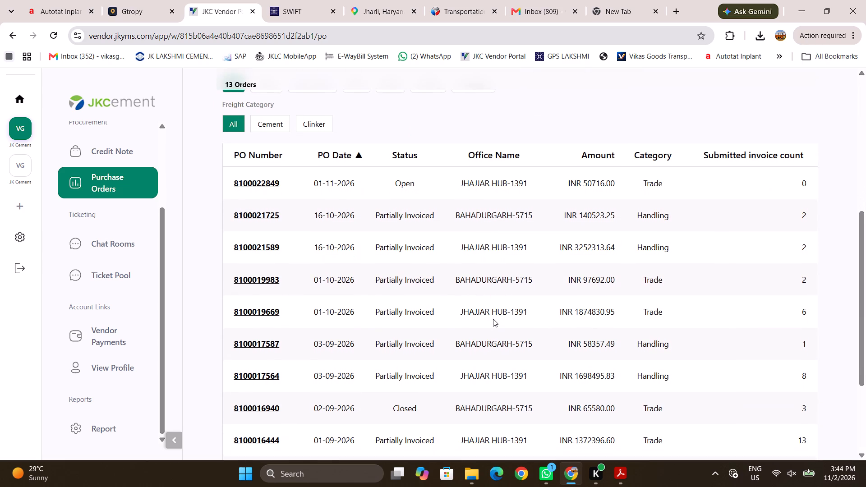
pyautogui.click(267, 311)
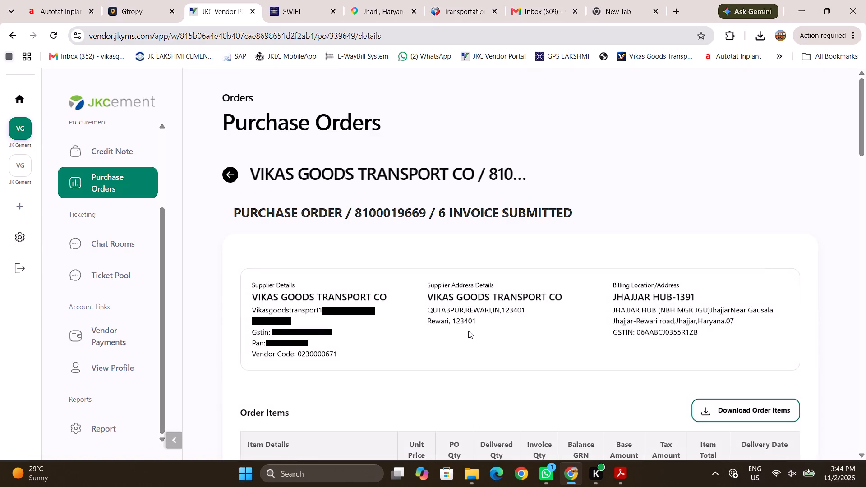
# Select all available GRNs in the order's GRN/SES list, up to the 50 maximum, and start submitting an invoice against them.
pyautogui.scroll(-10, 468, 331)
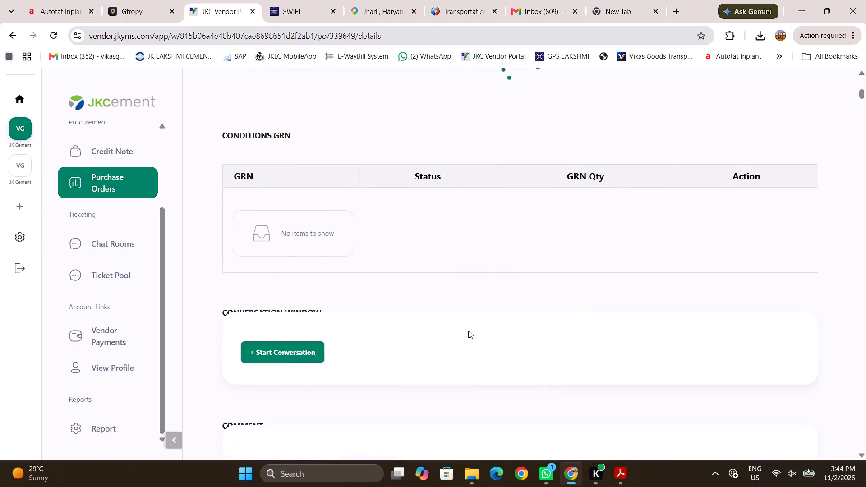
pyautogui.scroll(-6, 468, 331)
pyautogui.scroll(4, 468, 331)
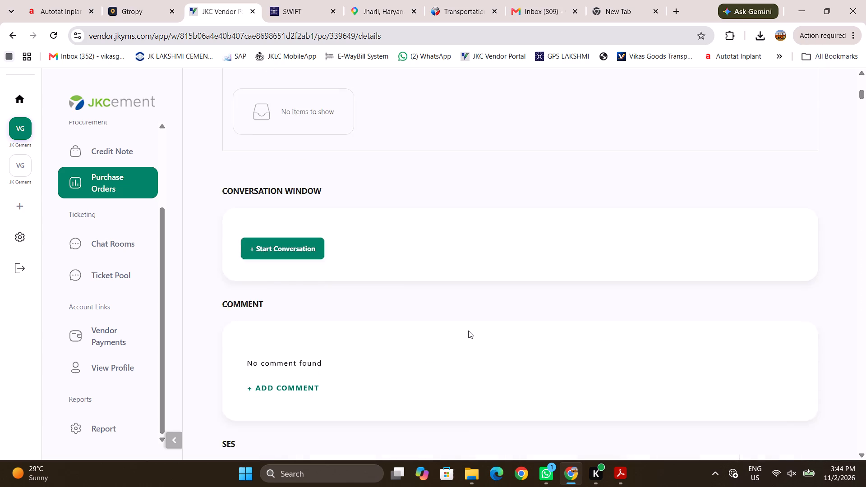
pyautogui.scroll(2, 468, 331)
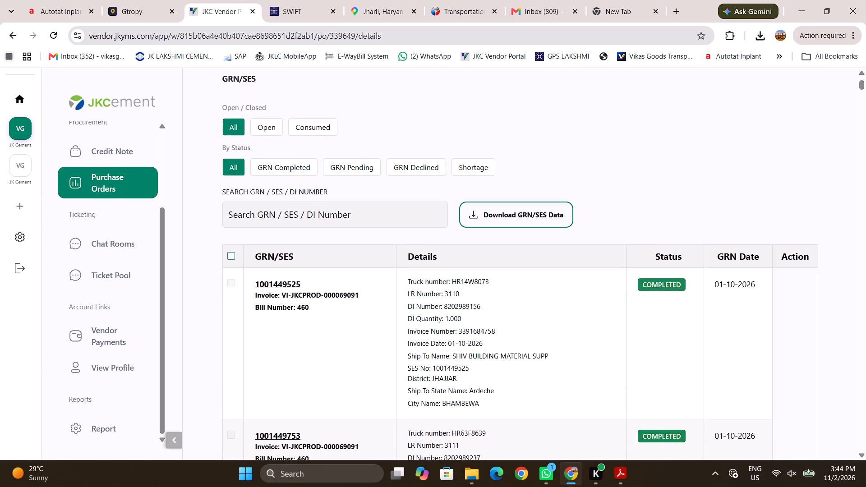
pyautogui.click(231, 257)
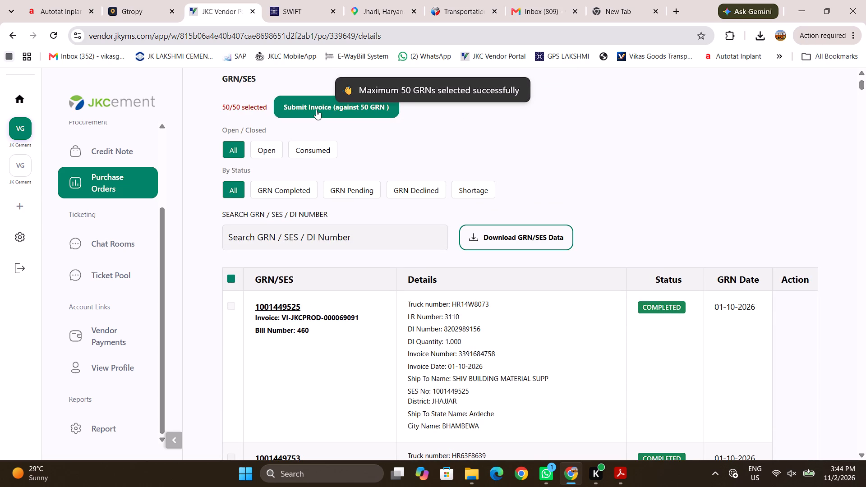
pyautogui.click(316, 110)
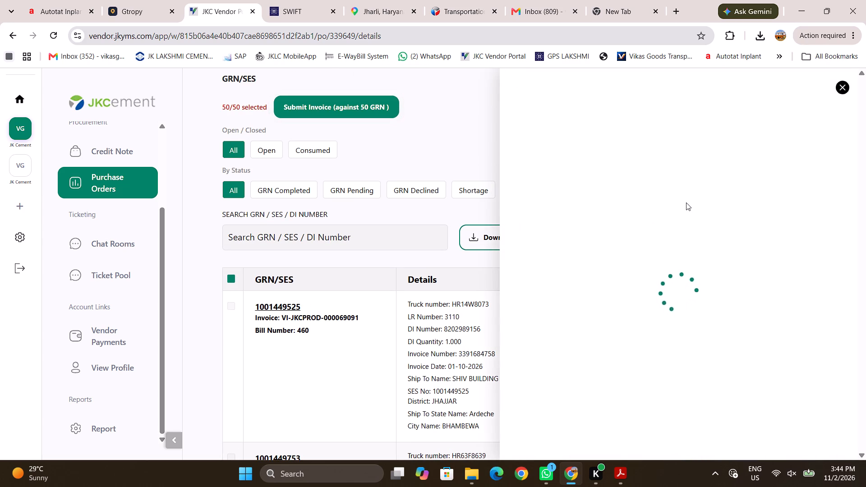
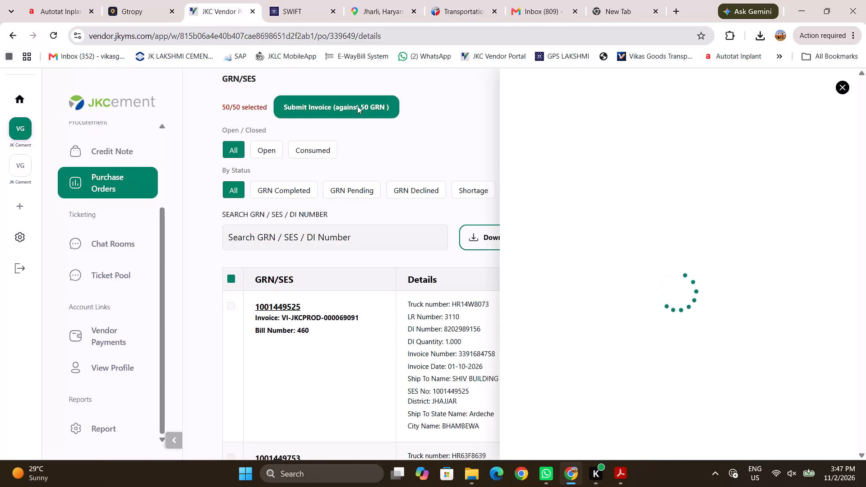
# Close the loading invoice form and reopen invoice submission against the 50 selected GRNs.
pyautogui.click(436, 128)
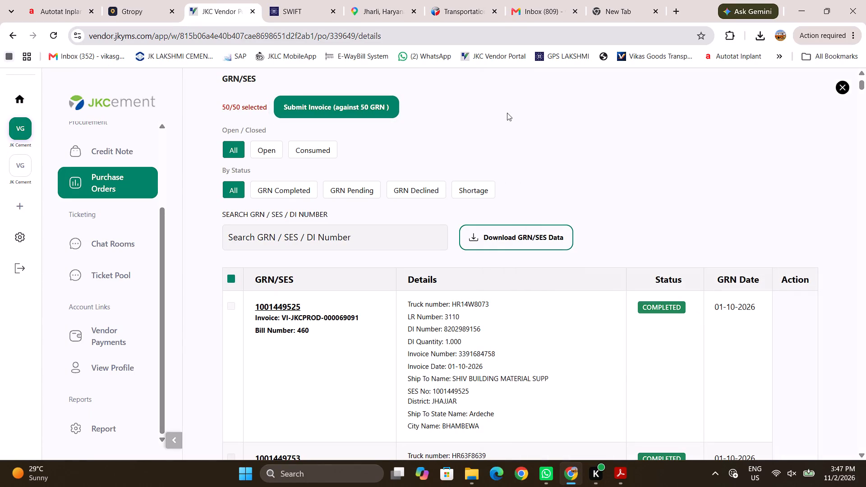
pyautogui.click(355, 118)
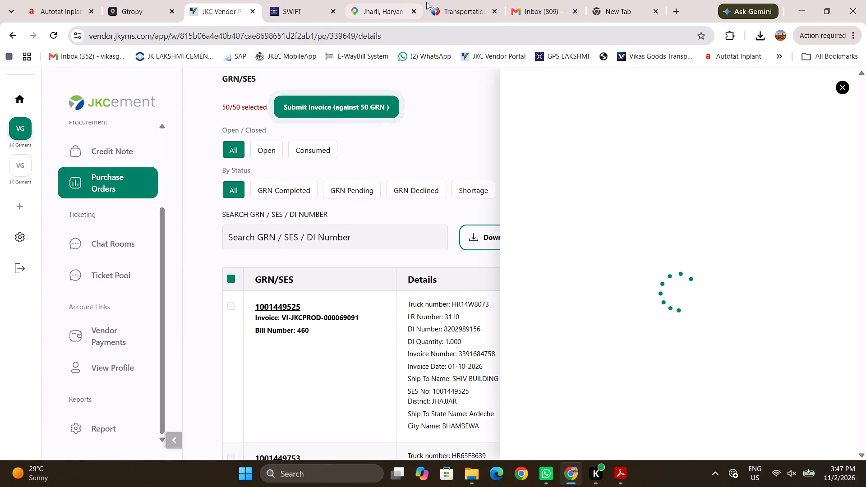
# Switch to the JKLC-OTM transportation site and refresh the open shipments list.
pyautogui.click(451, 0)
pyautogui.click(360, 104)
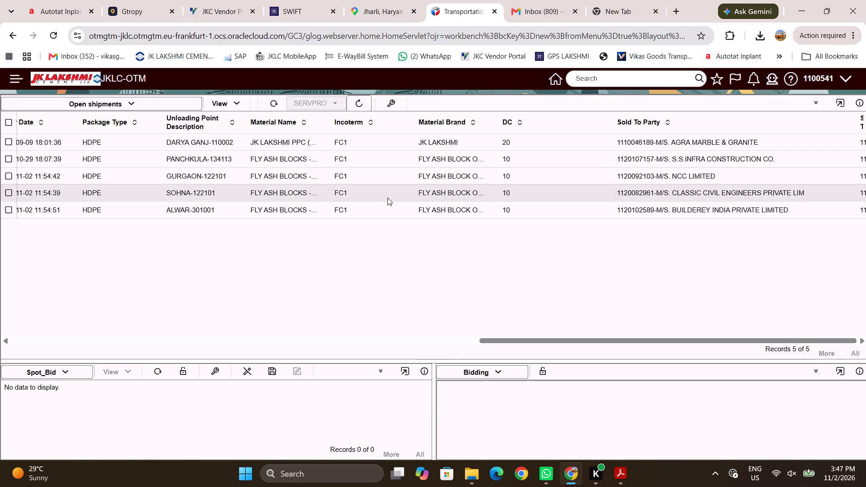
# Examine the open shipments across all columns, including quantity, bid base rate, district, order date, unloading point, material and sold-to party.
pyautogui.hscroll(-4, 392, 187)
pyautogui.hscroll(9, 392, 187)
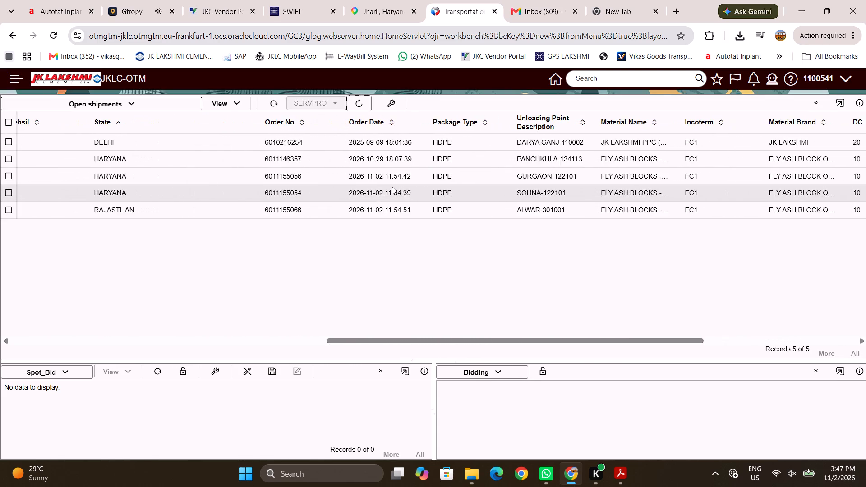
pyautogui.hscroll(7, 392, 187)
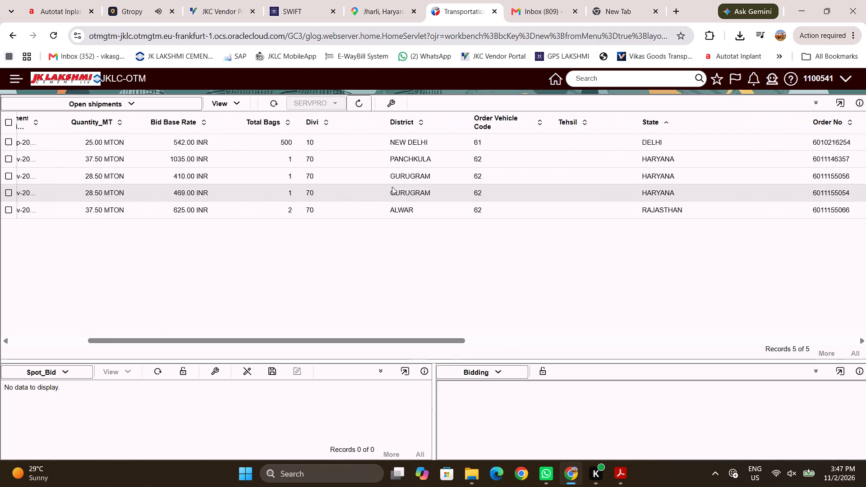
pyautogui.hscroll(3, 392, 187)
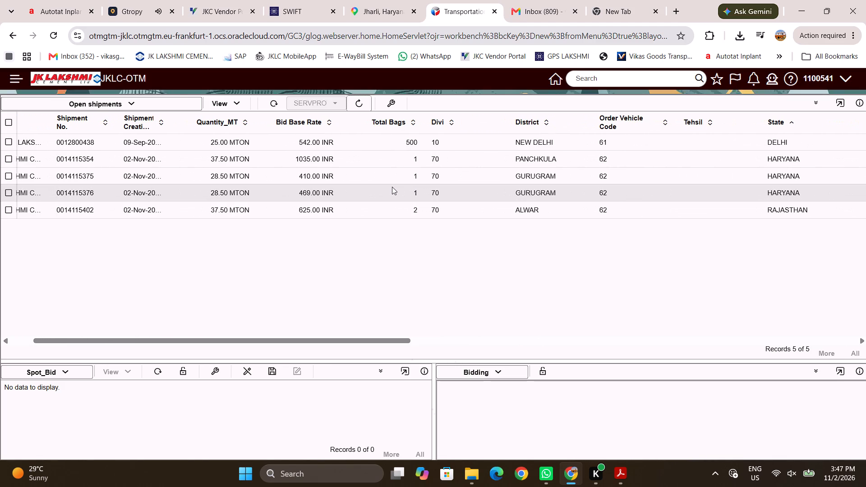
pyautogui.hscroll(-8, 392, 187)
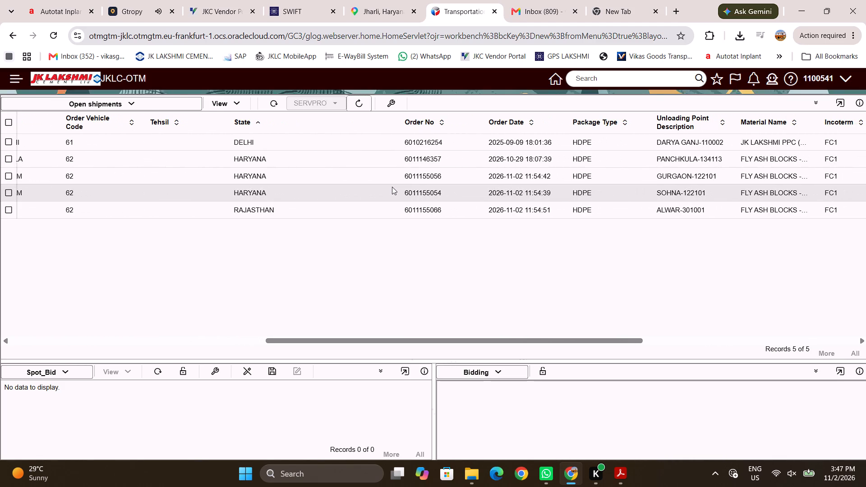
pyautogui.hscroll(-2, 392, 187)
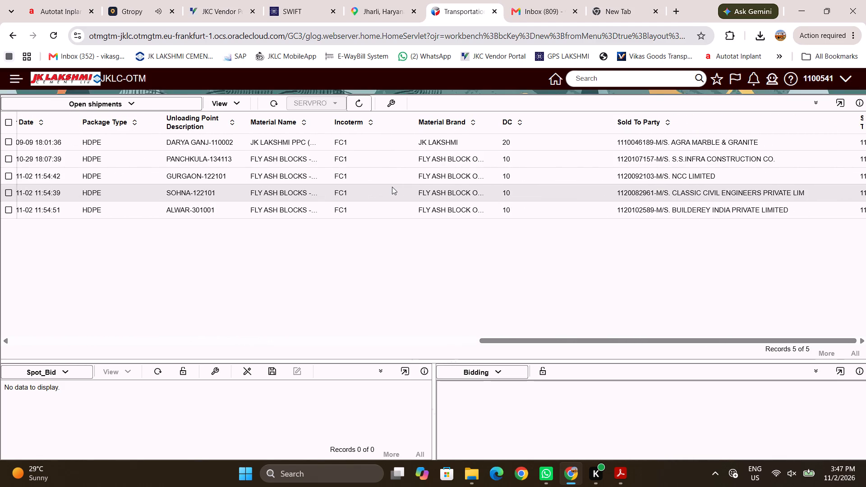
pyautogui.hscroll(9, 392, 187)
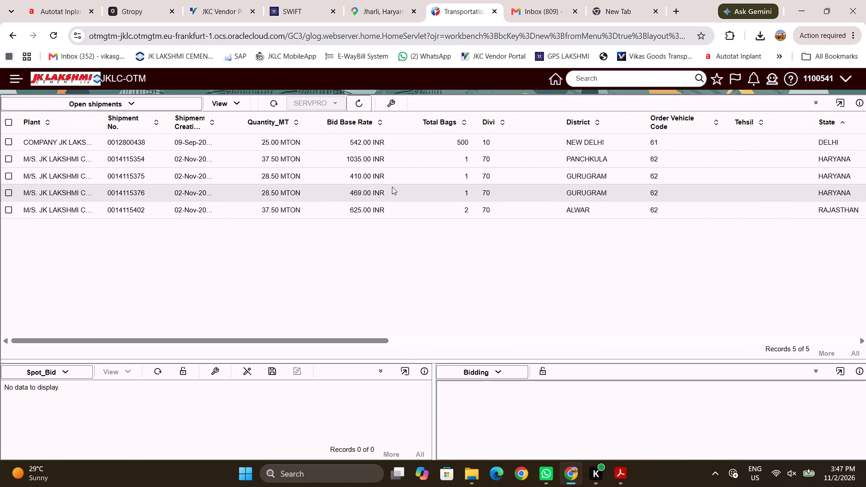
pyautogui.hscroll(-7, 392, 187)
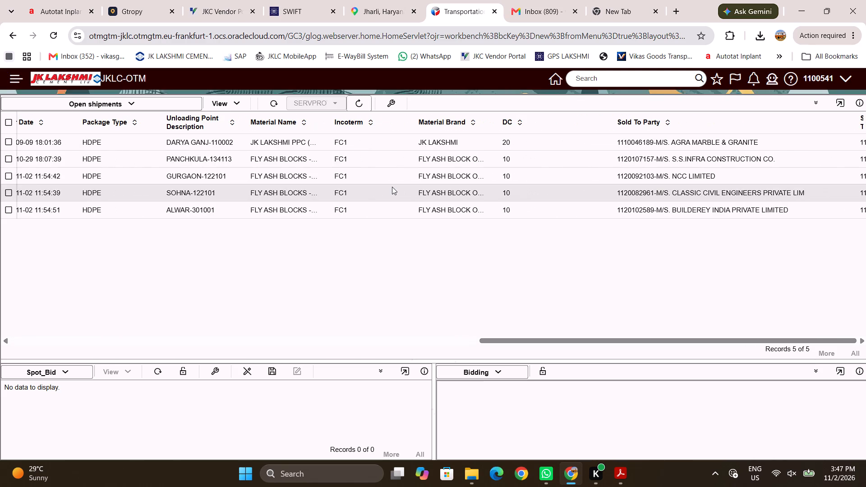
# Refresh the open shipments list and recheck the shipments' quantity, bid base rate, district, order vehicle code and state.
pyautogui.hscroll(-2, 392, 187)
pyautogui.hscroll(10, 392, 187)
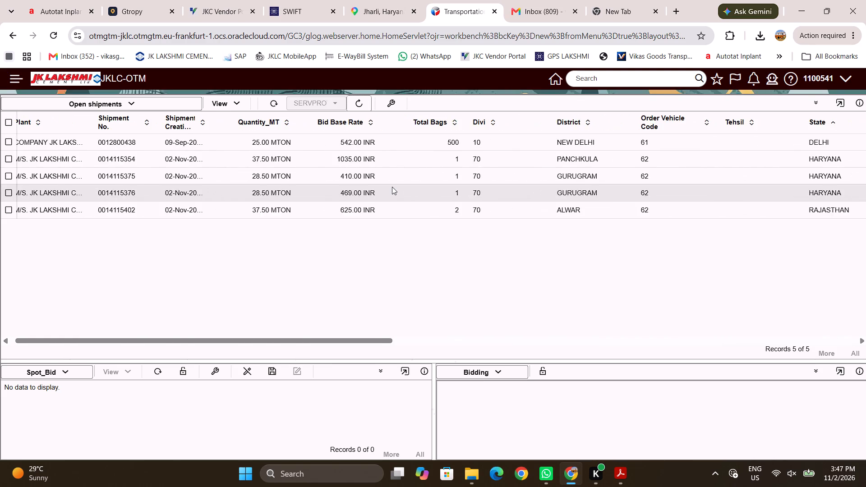
pyautogui.click(284, 106)
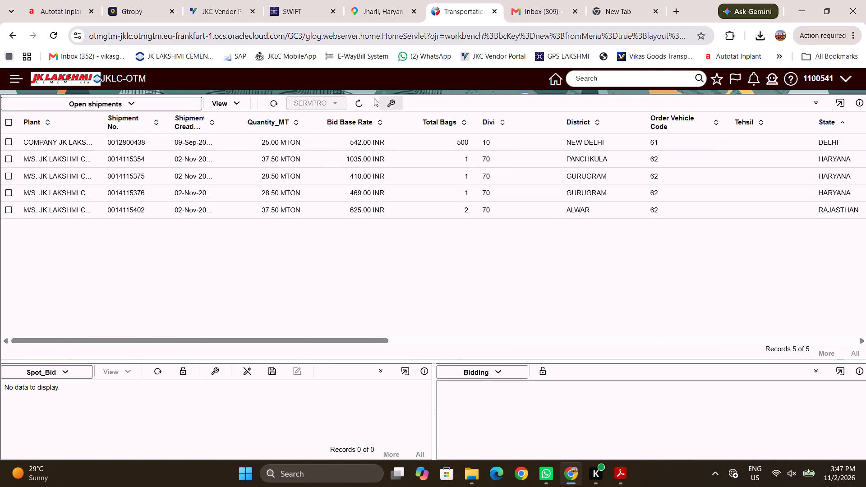
pyautogui.click(367, 101)
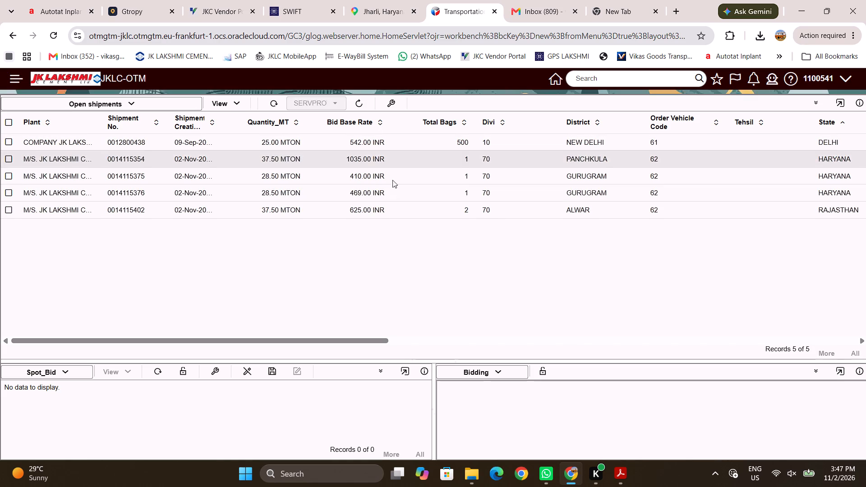
pyautogui.hscroll(2, 405, 196)
pyautogui.hscroll(-2, 405, 196)
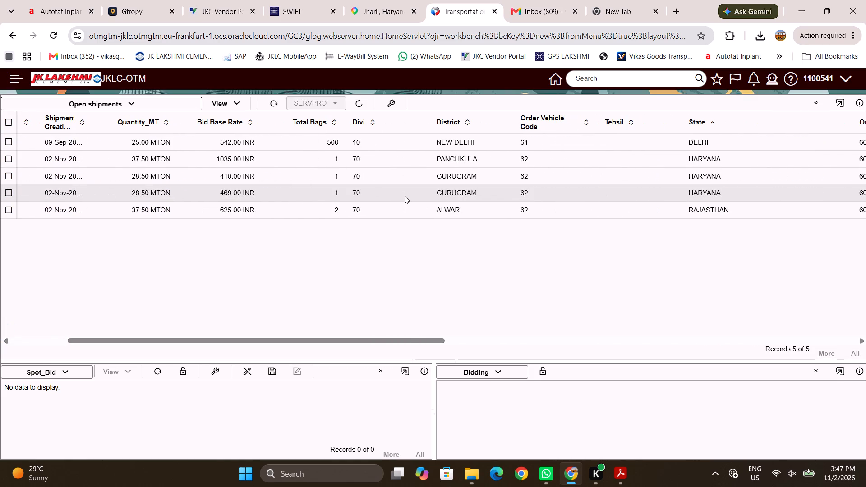
pyautogui.hscroll(-1, 405, 196)
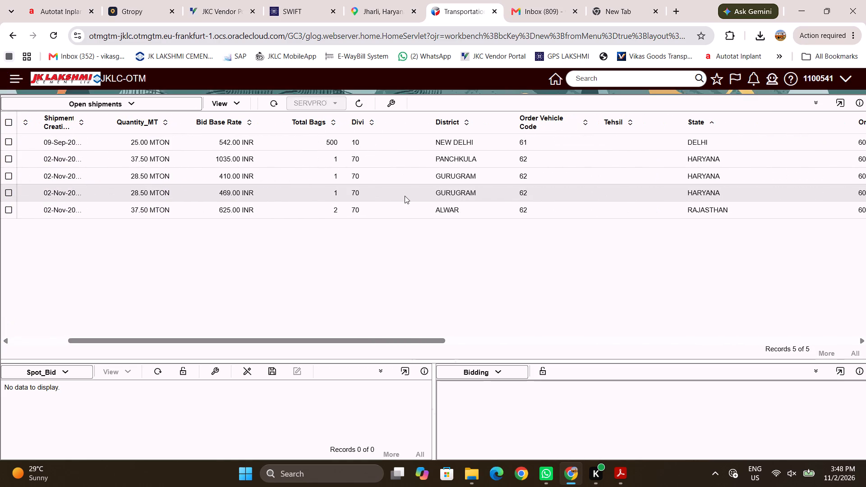
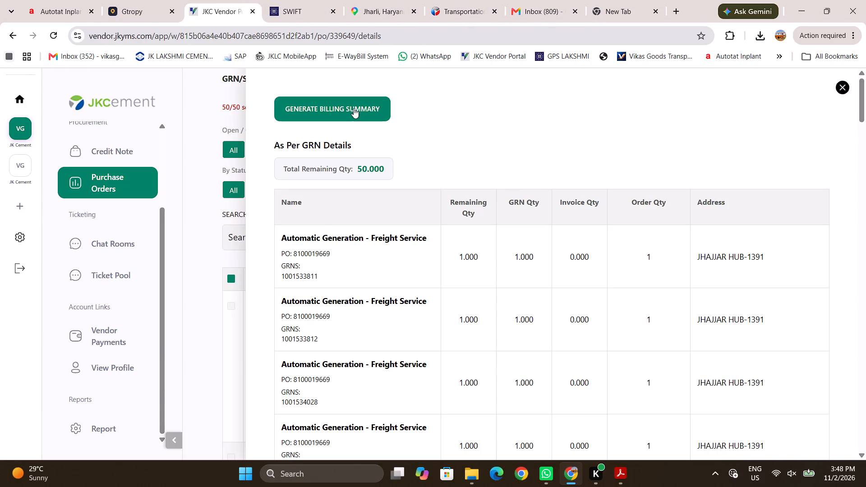
# Generate the billing summary for the 50 selected GRNs and open its invoice number for entry.
pyautogui.click(354, 107)
pyautogui.scroll(-2, 485, 278)
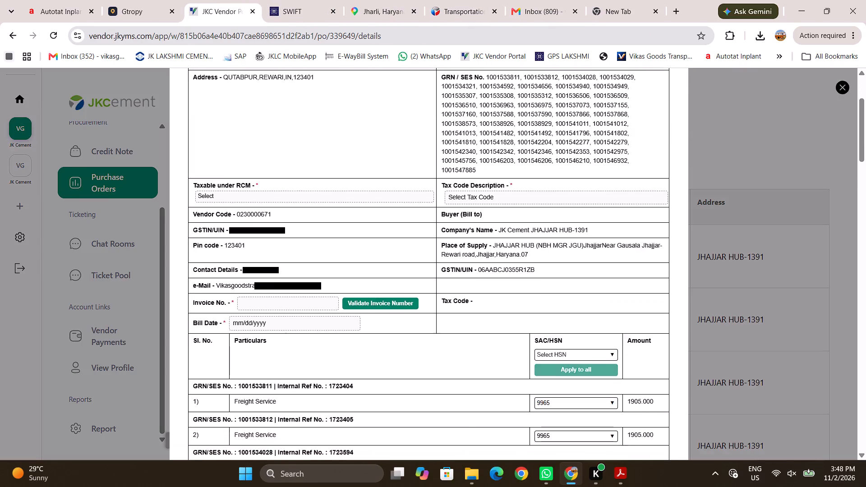
pyautogui.scroll(-1, 485, 278)
pyautogui.click(313, 294)
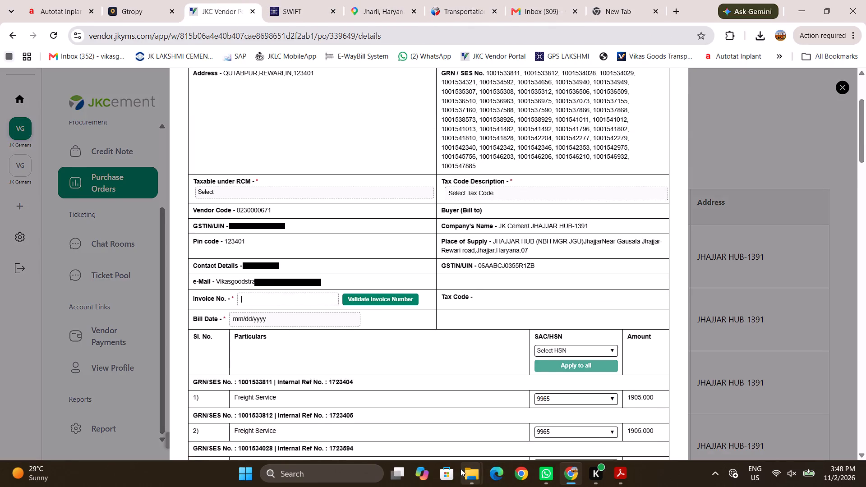
# Switch to File Explorer to bring up the Bill 482 JK Super Jhajjar freight folder.
pyautogui.click(461, 469)
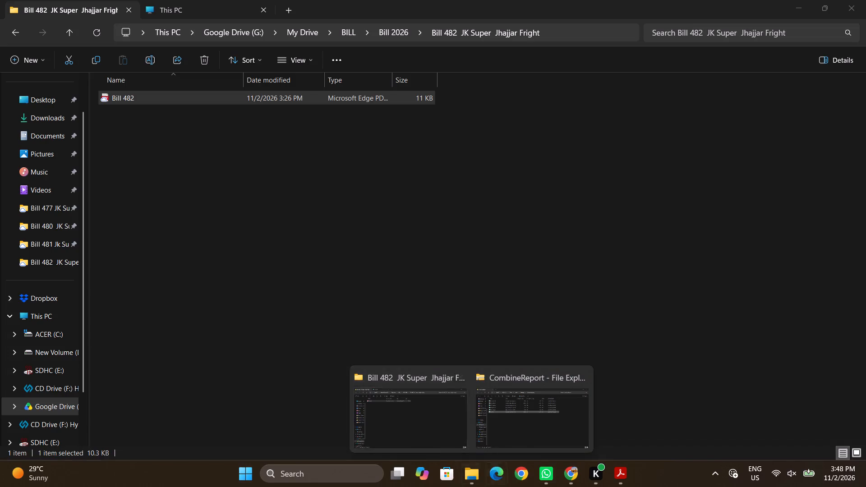
# Set Taxable under RCM to No and the tax code description to GST: IN: CGST(9%) SGST(9%) - GC.
pyautogui.click(265, 196)
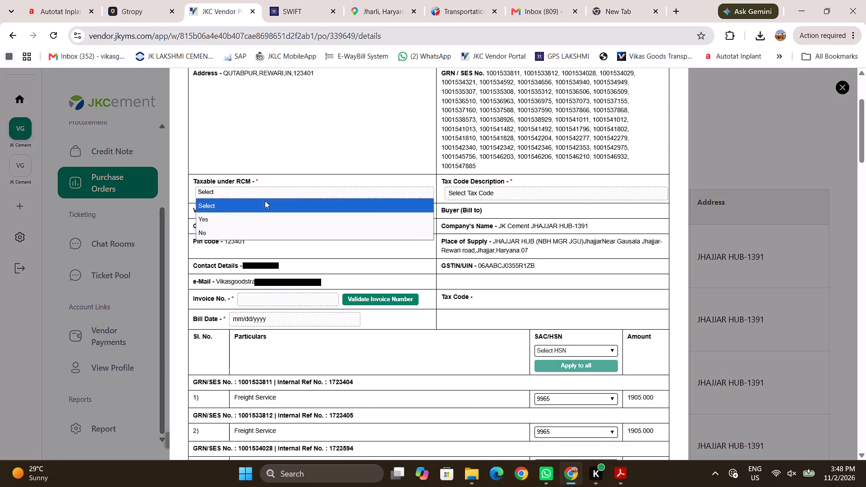
pyautogui.click(267, 225)
pyautogui.moveTo(271, 193); pyautogui.dragTo(266, 234)
pyautogui.click(266, 234)
pyautogui.moveTo(474, 191); pyautogui.dragTo(477, 218)
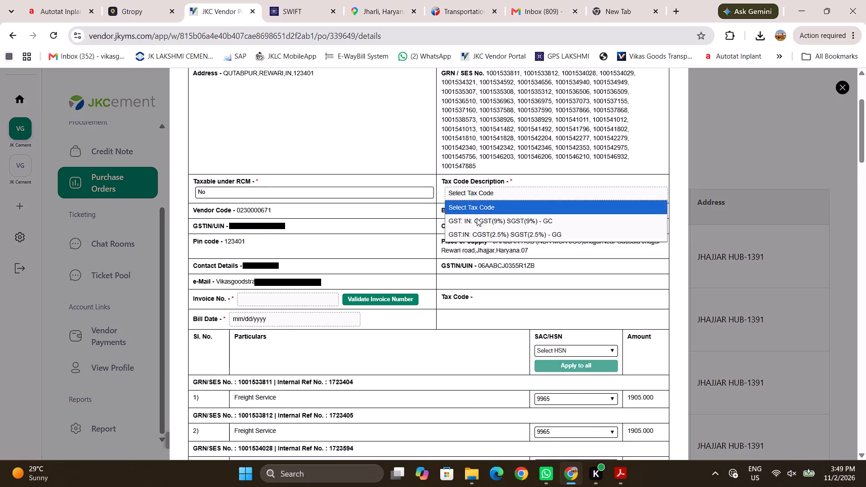
pyautogui.moveTo(477, 218); pyautogui.dragTo(476, 221)
pyautogui.click(476, 221)
# Enter invoice number 483 with bill date 11/02/2026 and validate the invoice number.
pyautogui.click(296, 299)
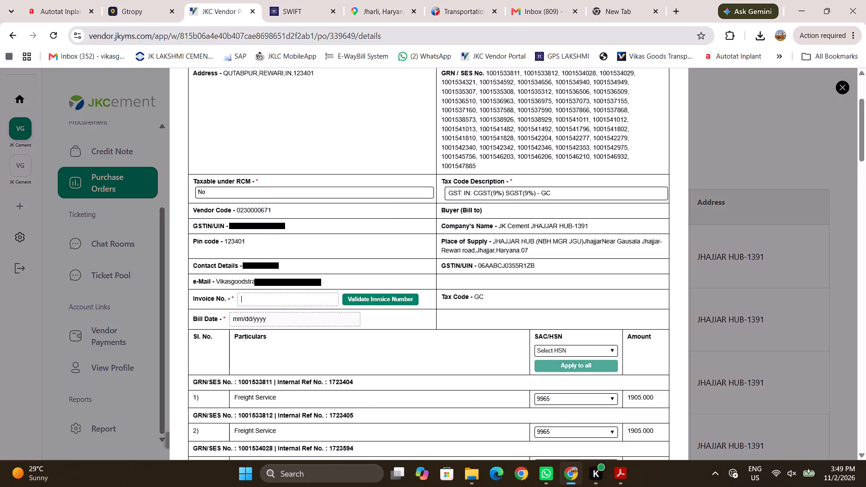
pyautogui.write('483')
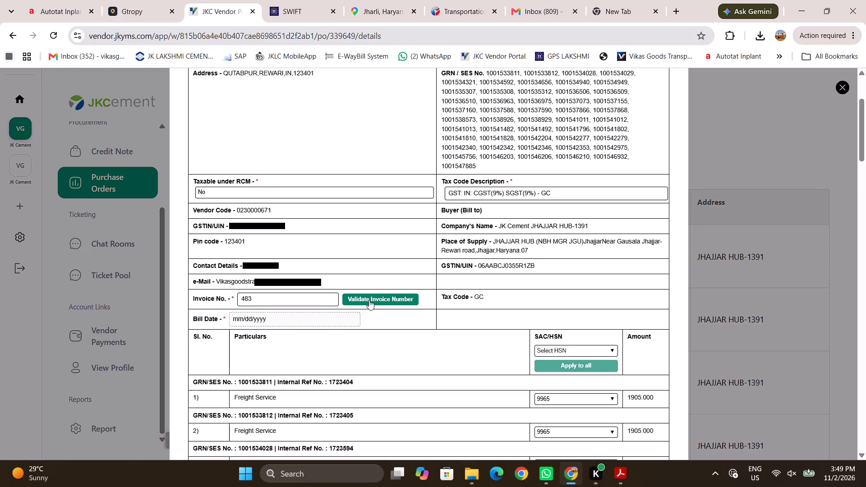
pyautogui.click(369, 300)
pyautogui.click(274, 315)
pyautogui.click(281, 323)
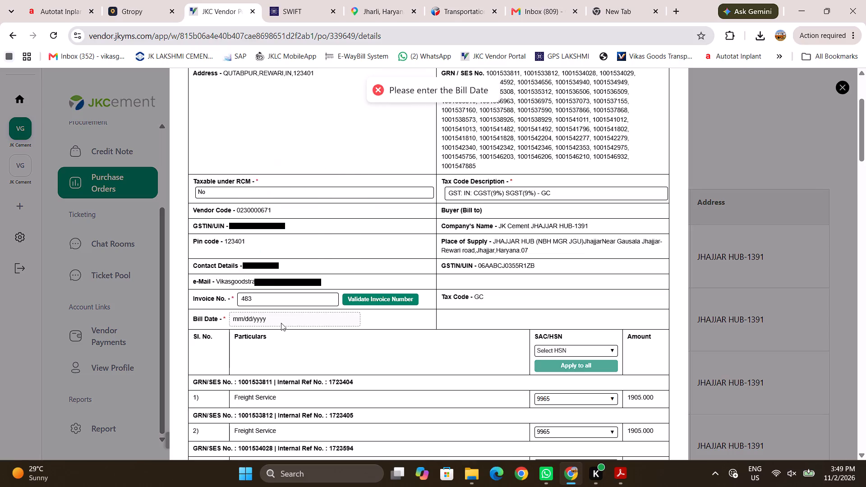
pyautogui.click(281, 323)
pyautogui.click(261, 207)
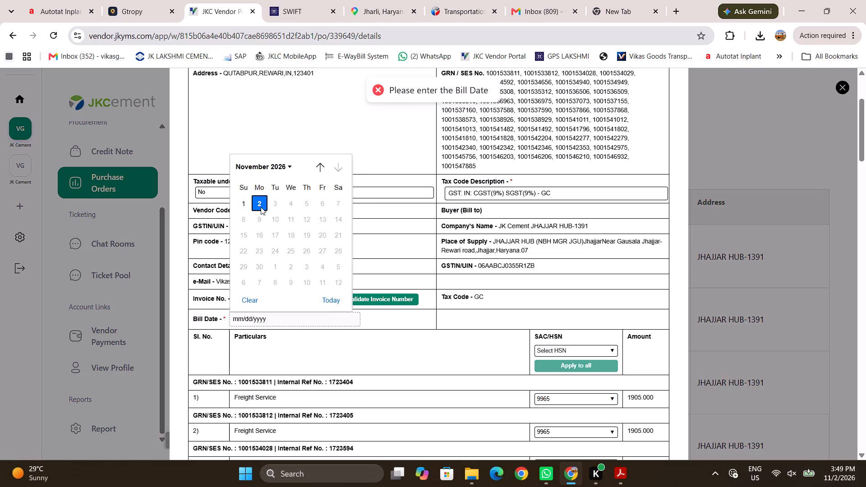
pyautogui.scroll(-1, 391, 372)
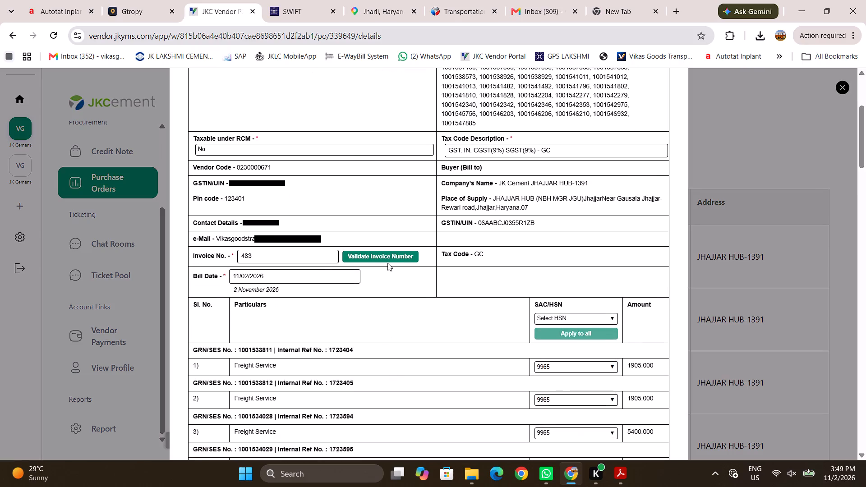
pyautogui.click(387, 259)
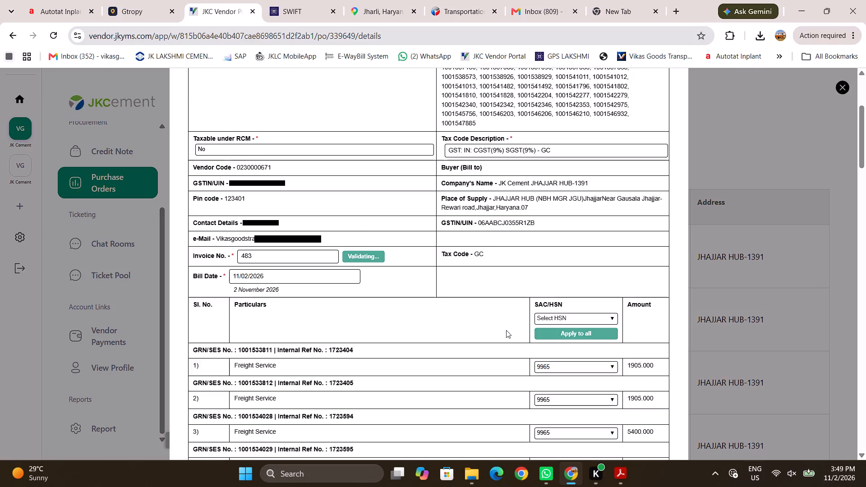
# Review the freight service lines and the tax and amount totals at the end of the invoice form.
pyautogui.scroll(-18, 506, 330)
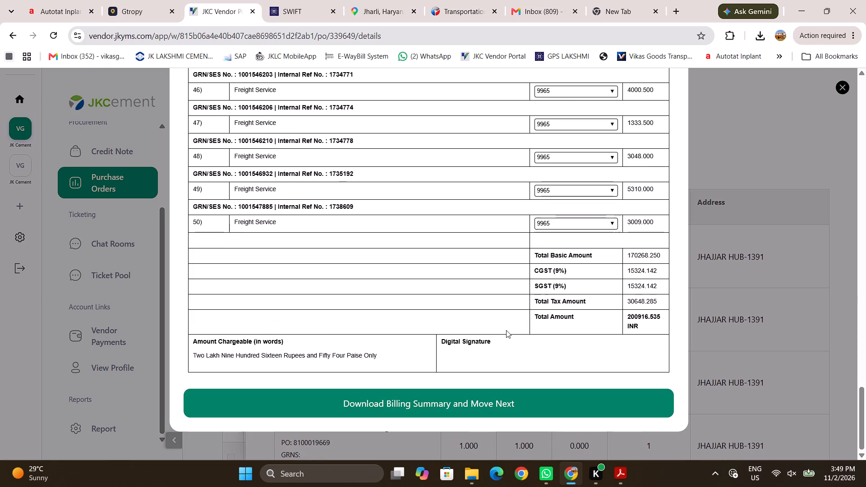
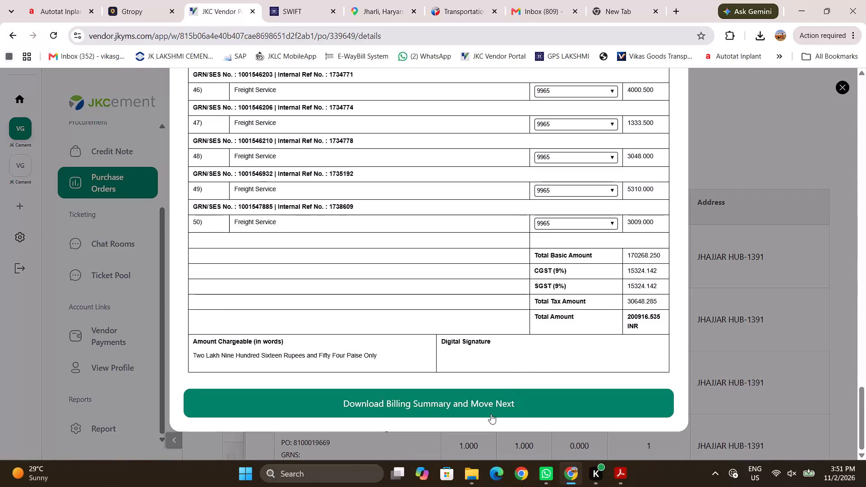
# Download the billing summary for invoice 483, proceeding to invoice submission, and browse the Desktop for a place to save the PDF.
pyautogui.click(491, 414)
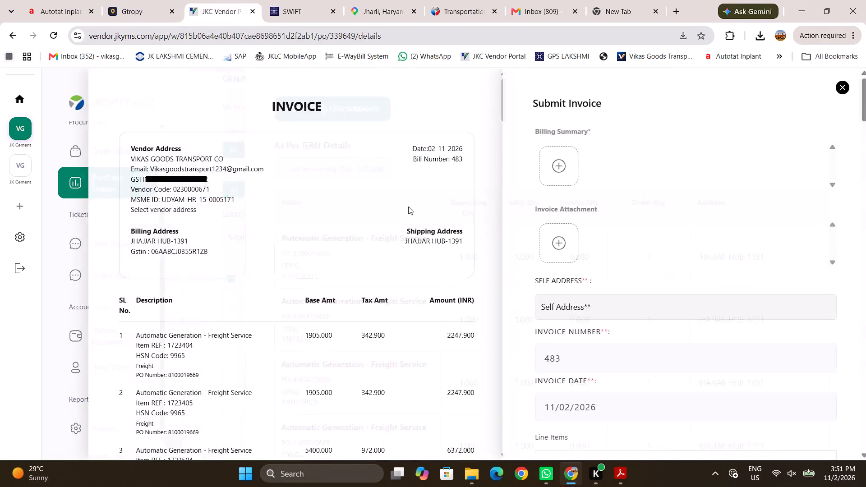
pyautogui.scroll(-1, 226, 147)
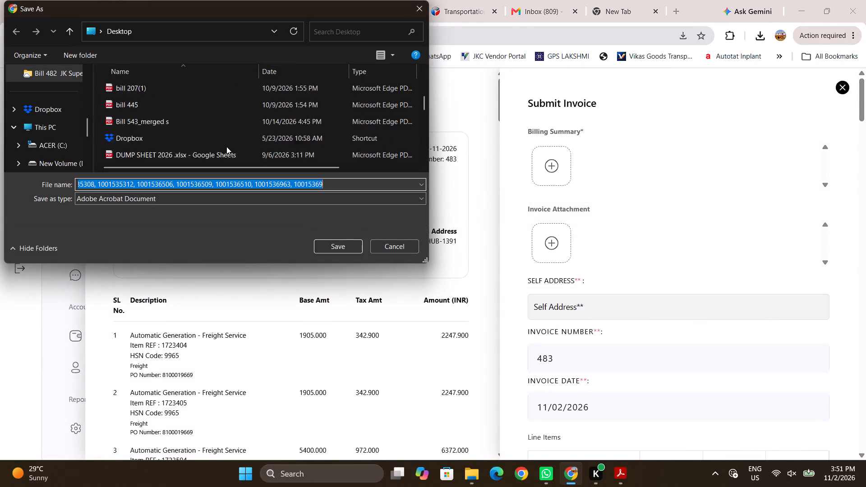
pyautogui.scroll(-9, 226, 147)
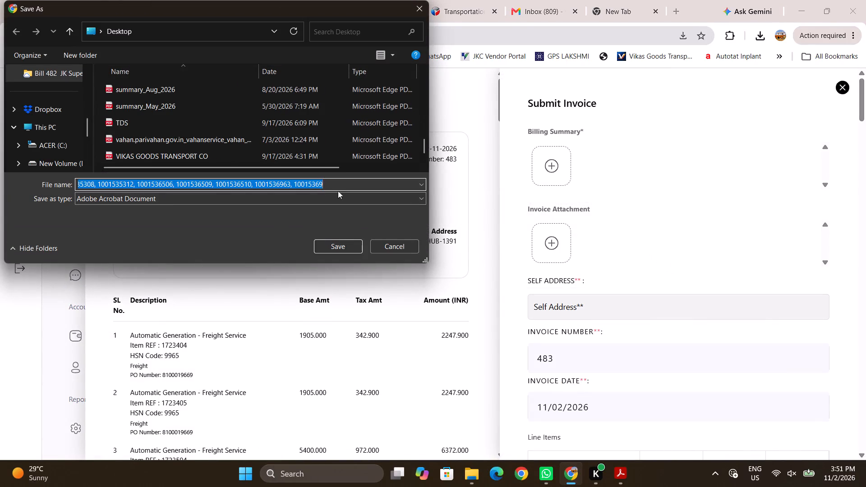
pyautogui.scroll(20, 258, 110)
pyautogui.scroll(20, 258, 110)
pyautogui.scroll(9, 258, 110)
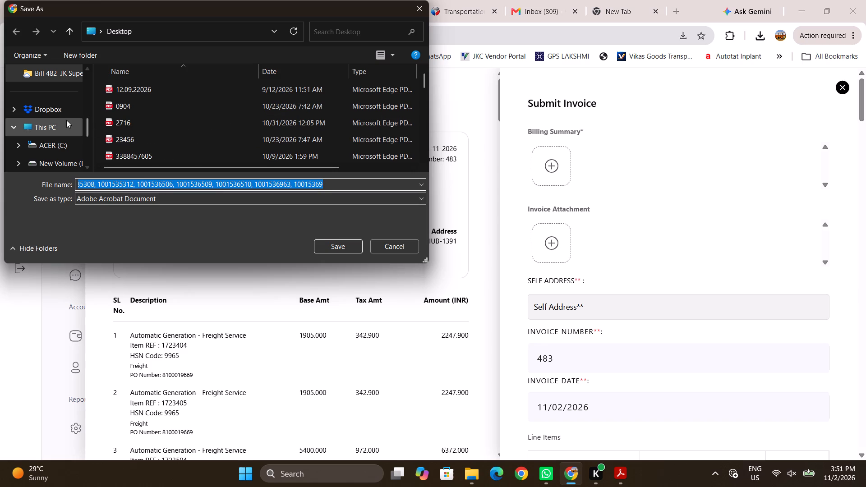
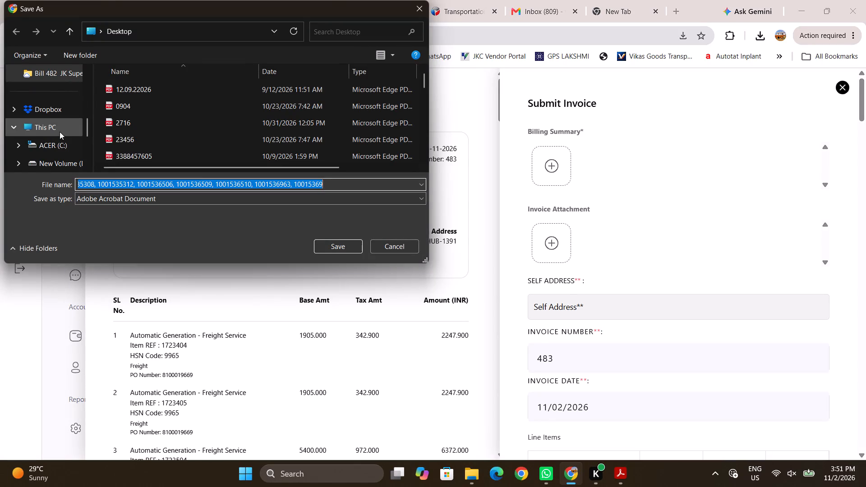
# In Google Drive's My Drive > BILL > Bill 2026 folder, duplicate the Bill 482 JK Super Jhajjar Fright folder.
pyautogui.scroll(1, 49, 83)
pyautogui.scroll(-3, 49, 83)
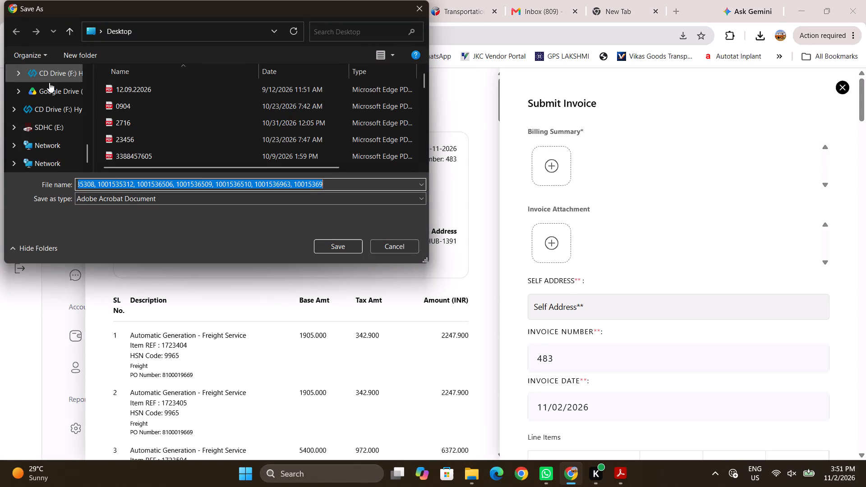
pyautogui.scroll(-1, 49, 83)
pyautogui.click(49, 88)
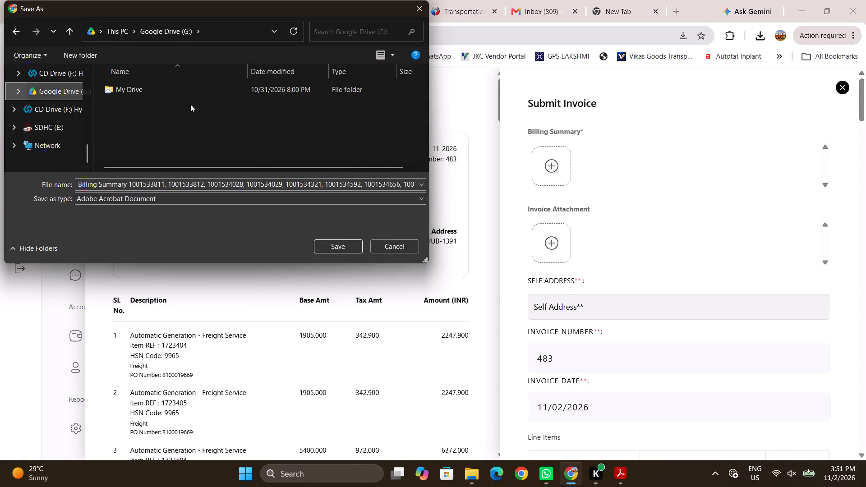
pyautogui.doubleClick(181, 95)
pyautogui.doubleClick(204, 127)
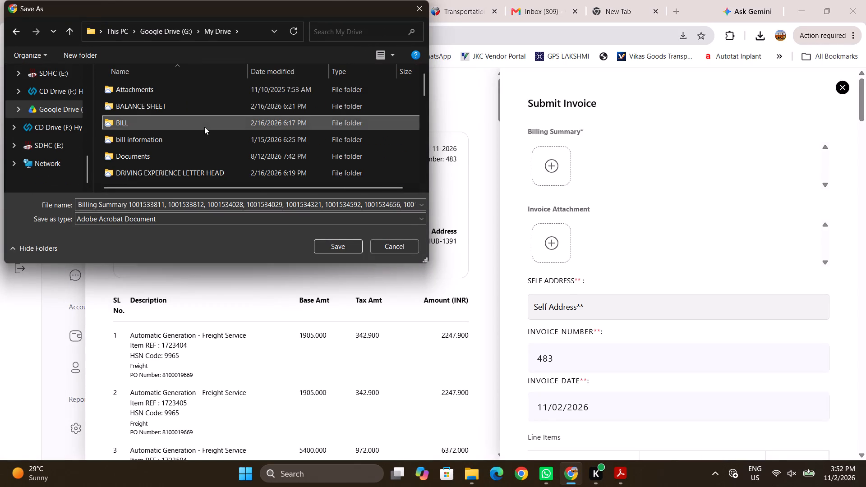
pyautogui.doubleClick(208, 156)
pyautogui.scroll(-7, 208, 156)
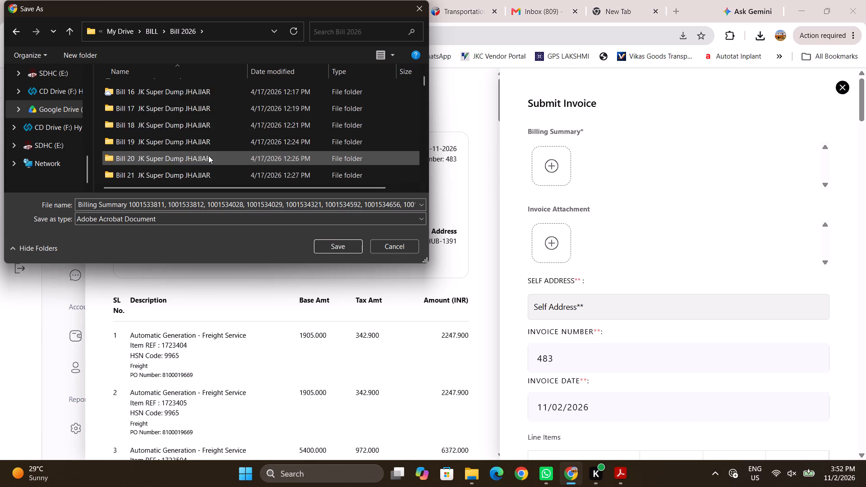
pyautogui.scroll(-8, 208, 156)
pyautogui.scroll(-20, 208, 156)
pyautogui.scroll(-20, 208, 156)
pyautogui.scroll(-20, 208, 156)
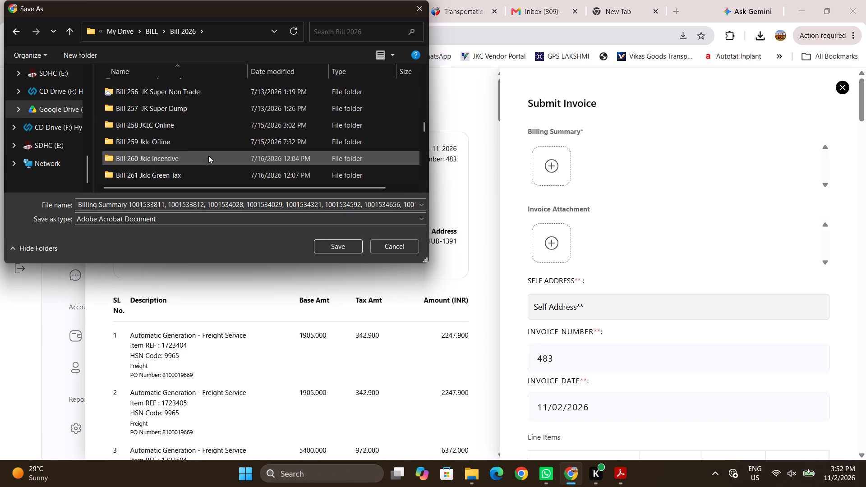
pyautogui.scroll(-20, 208, 156)
pyautogui.scroll(-20, 208, 156)
pyautogui.scroll(-20, 208, 156)
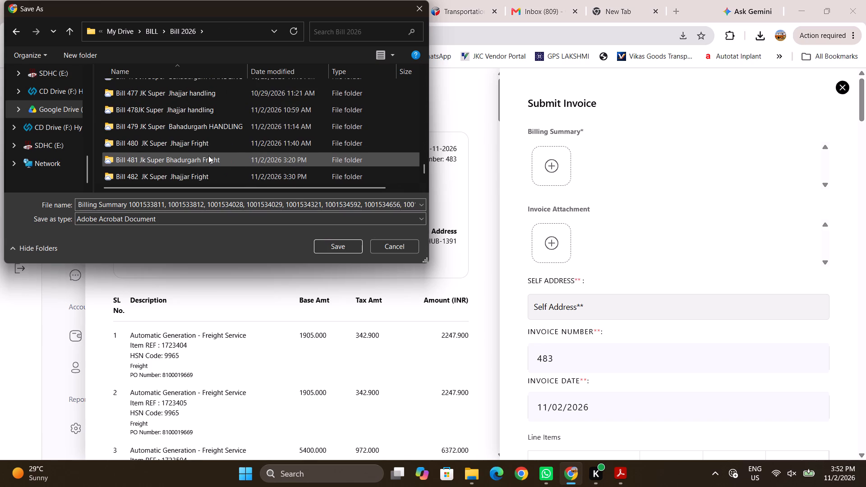
pyautogui.scroll(-12, 208, 156)
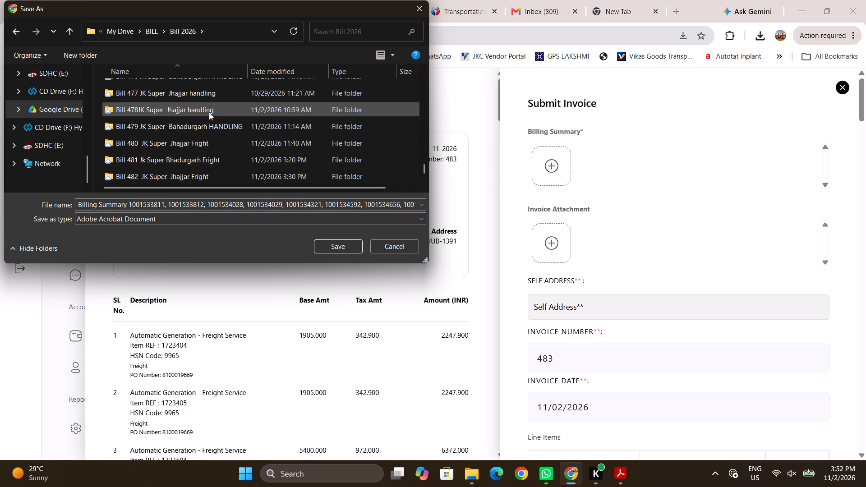
pyautogui.click(194, 175)
pyautogui.hotkey('ctrl', 'c')
pyautogui.hotkey('ctrl', 'v')
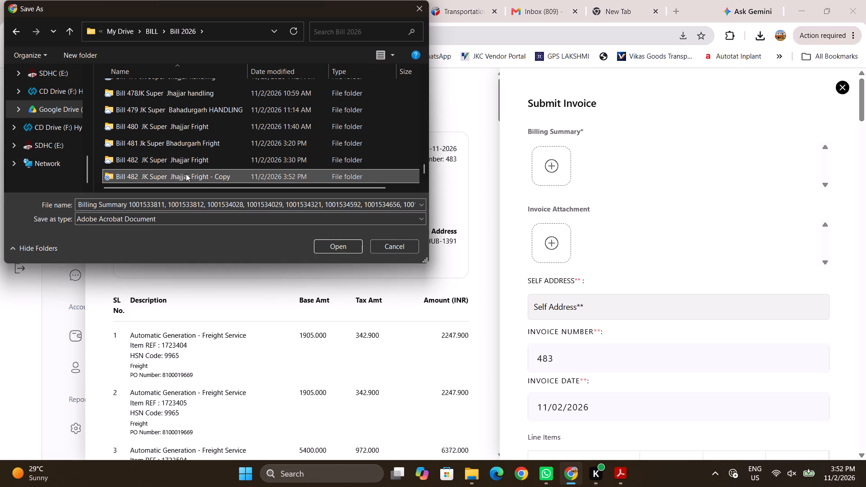
# Rename the copied folder as Bill 483 JK Super Jhajjar Fright.
pyautogui.rightClick(186, 174)
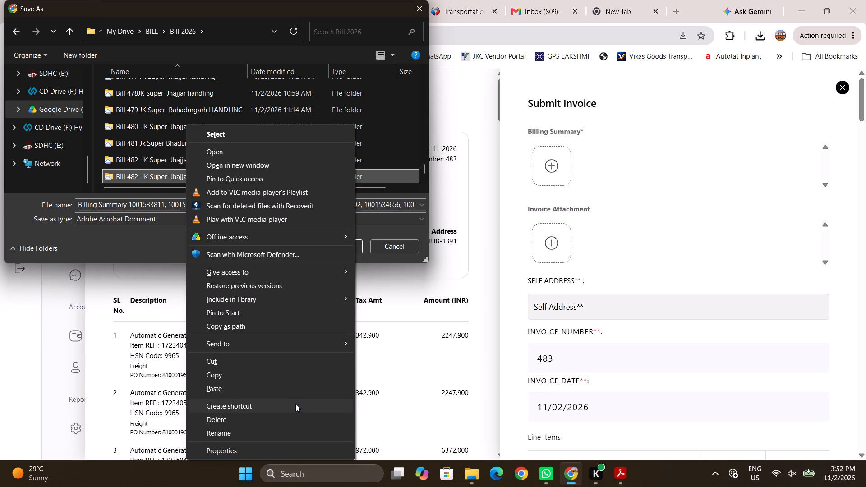
pyautogui.click(226, 433)
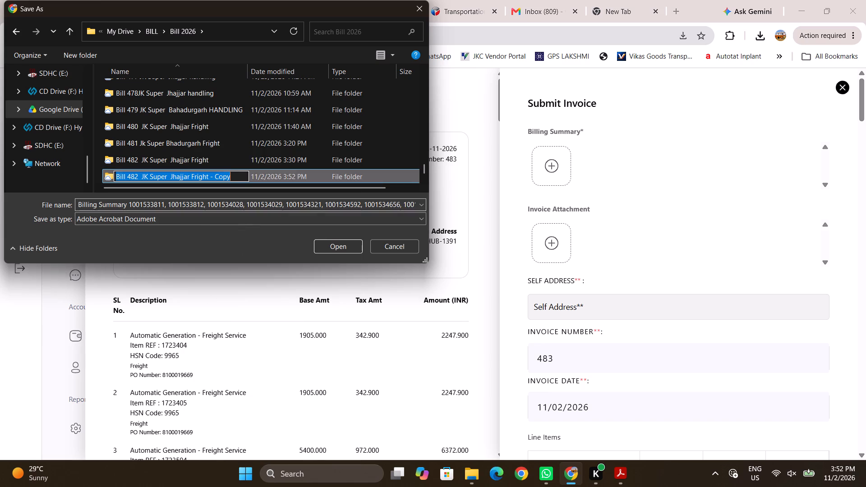
pyautogui.click(238, 177)
pyautogui.press('BackSpace')
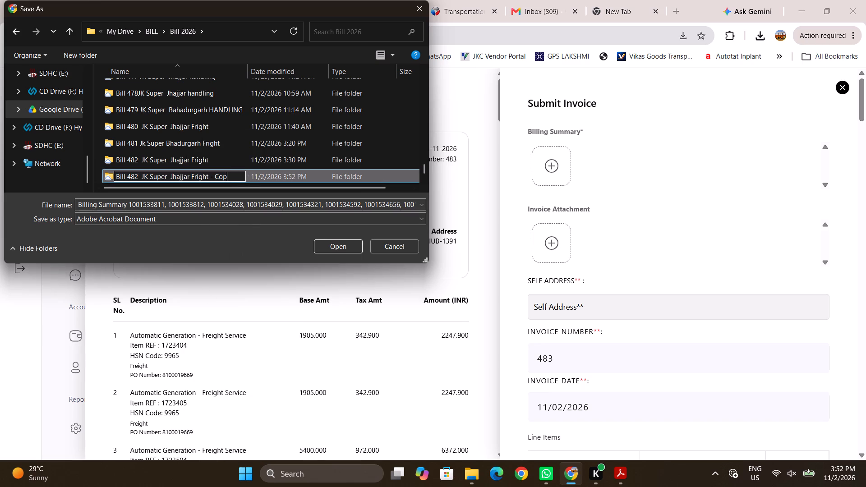
pyautogui.press('BackSpace')
pyautogui.press('BackSpace')
pyautogui.press('BackSpace')
pyautogui.press('BackSpace')
pyautogui.press('BackSpace')
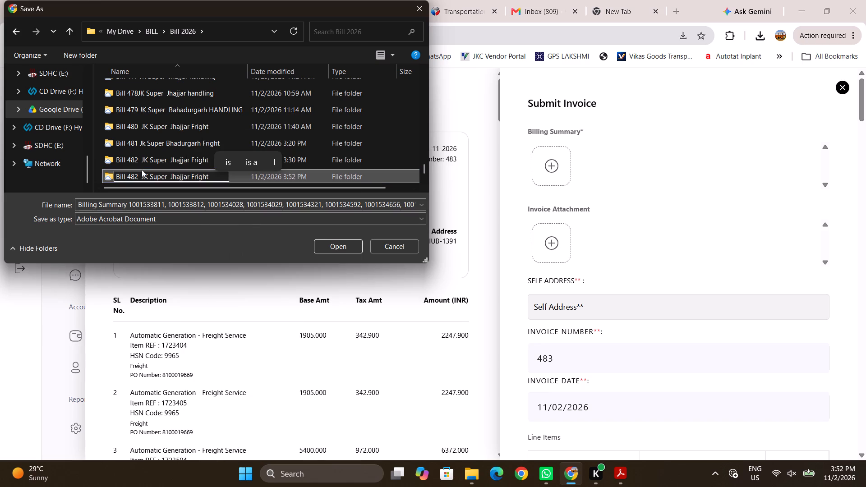
pyautogui.click(140, 176)
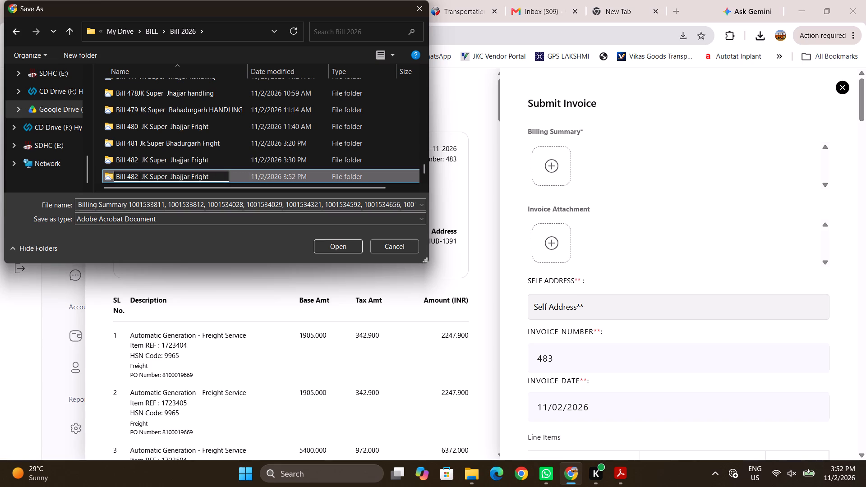
pyautogui.press('BackSpace')
pyautogui.press('BackSpace')
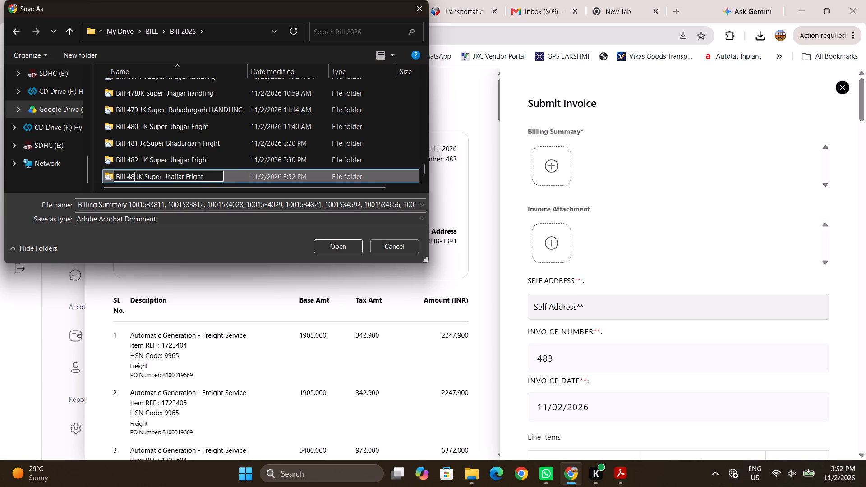
pyautogui.press('3')
pyautogui.click(241, 156)
# Open the Bill 483 JK Super Jhajjar Fright folder and delete the copied Bill 482 and Bill 482 s PDFs.
pyautogui.doubleClick(239, 174)
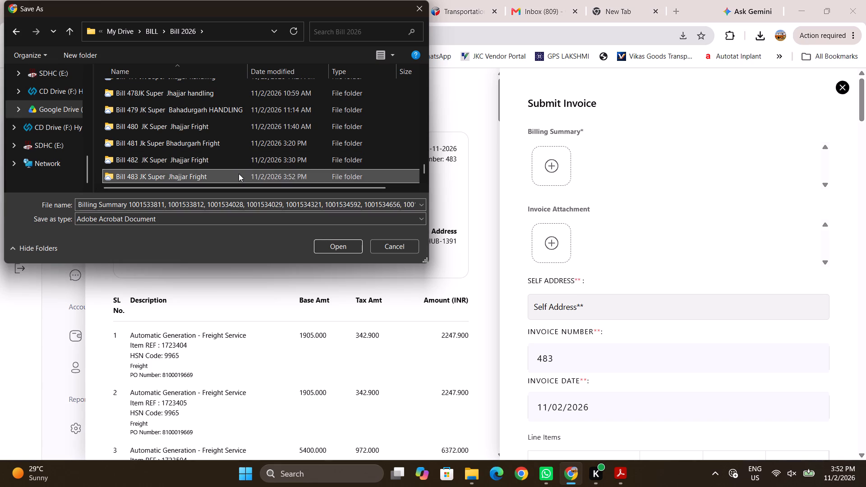
pyautogui.click(149, 85)
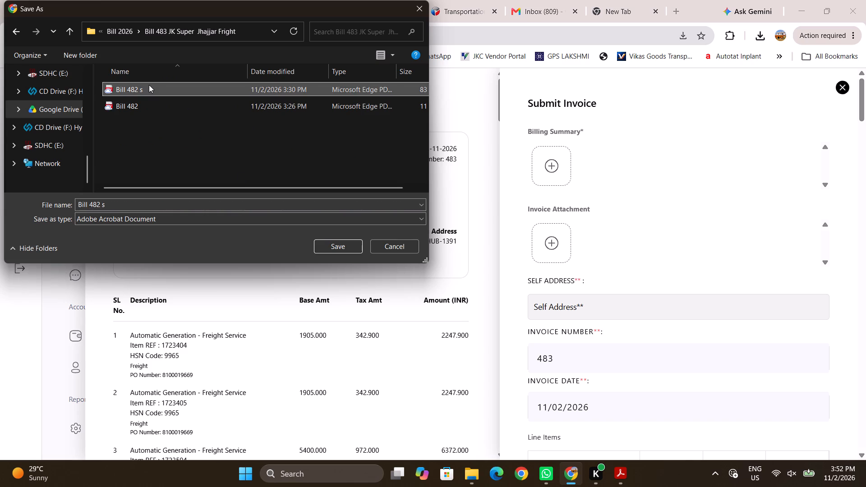
pyautogui.hotkey('shift', 'Down')
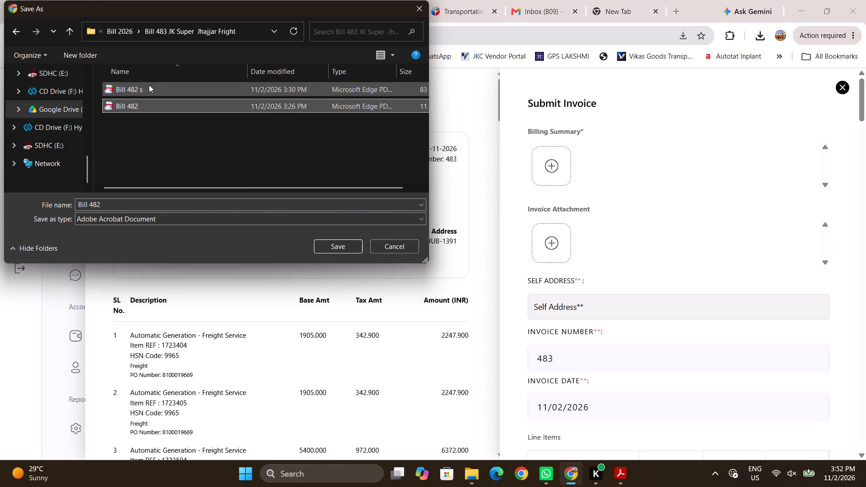
pyautogui.press('Delete')
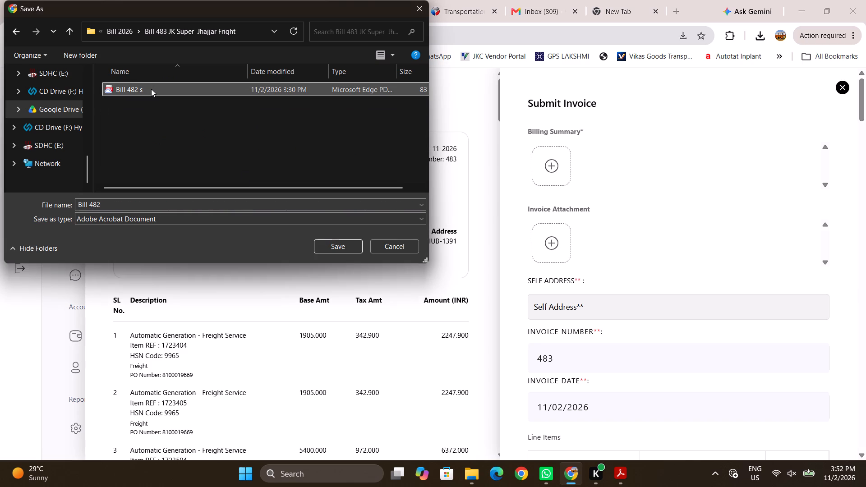
pyautogui.click(151, 89)
pyautogui.press('Delete')
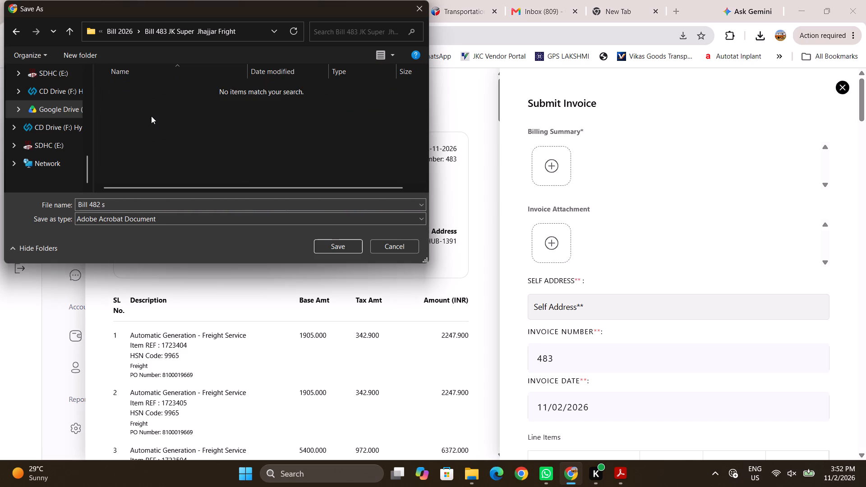
pyautogui.click(151, 116)
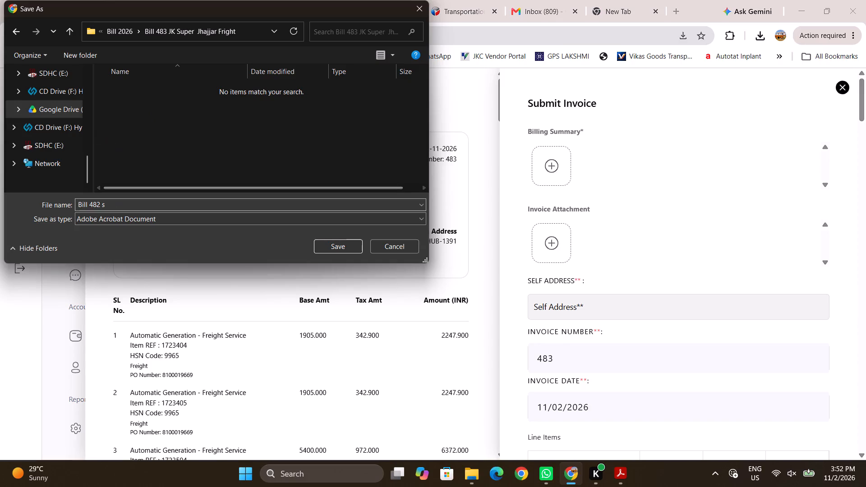
# Save the billing summary PDF in this folder under the name Bill 483.
pyautogui.click(112, 201)
pyautogui.click(112, 201)
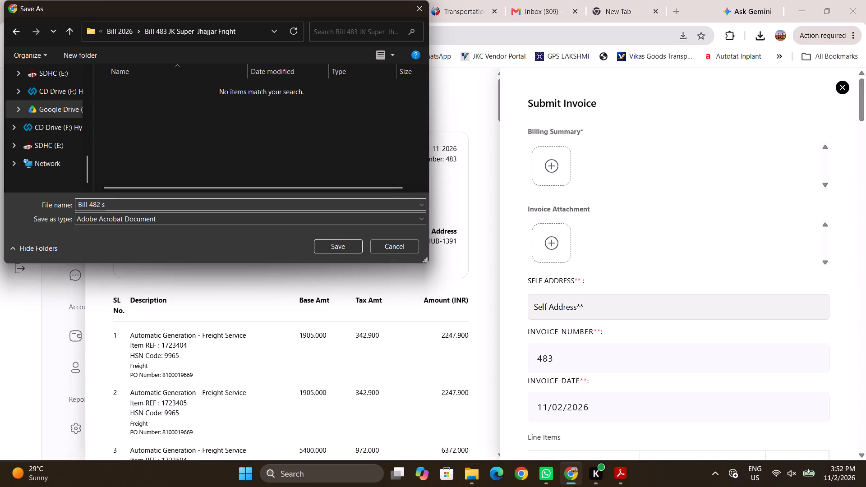
pyautogui.press('BackSpace')
pyautogui.press('BackSpace')
pyautogui.press('BackSpace')
pyautogui.press('3')
pyautogui.click(328, 244)
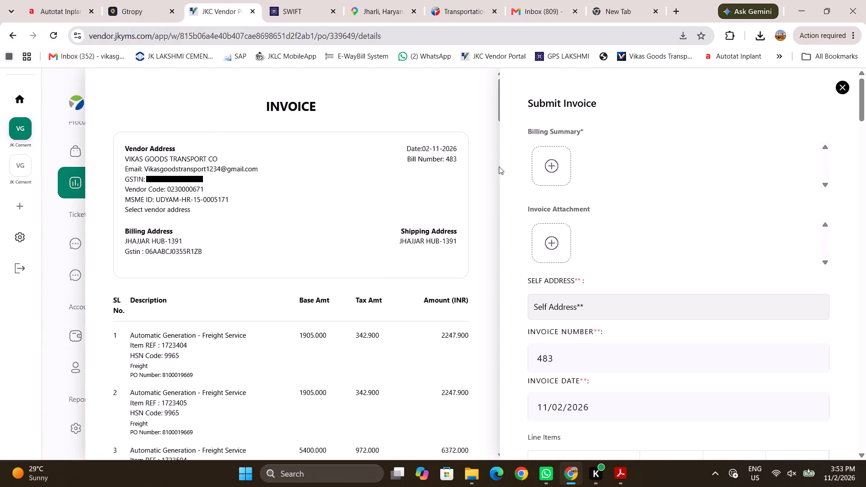
# Start the Billing Summary upload and browse to Google Drive's My Drive > BILL > Bill 2026 > Bill 483 JK Super Jhajjar Fright folder.
pyautogui.click(571, 164)
pyautogui.click(551, 164)
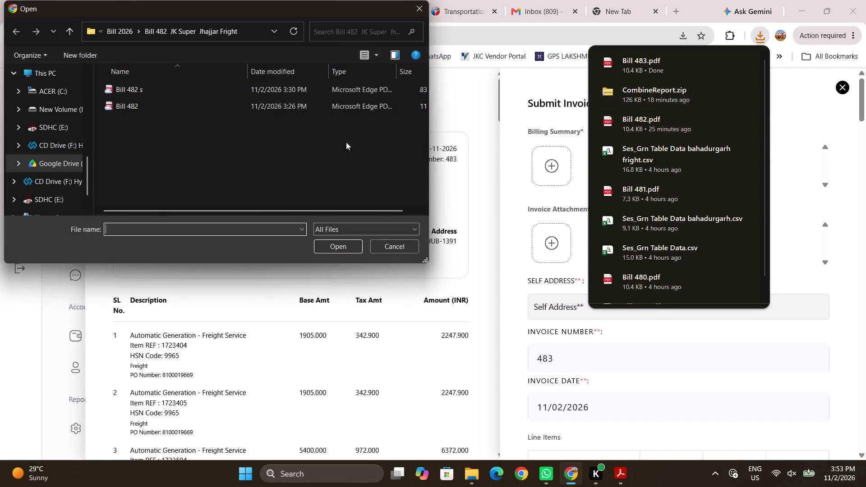
pyautogui.click(49, 167)
pyautogui.doubleClick(173, 88)
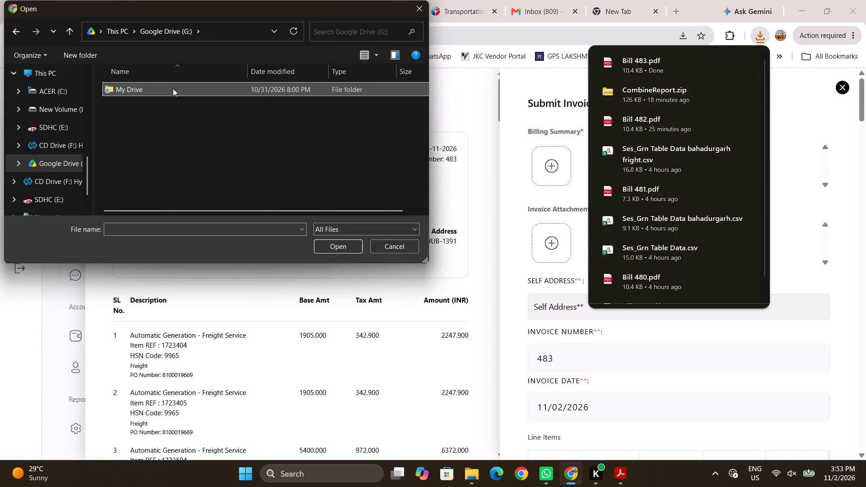
pyautogui.doubleClick(194, 130)
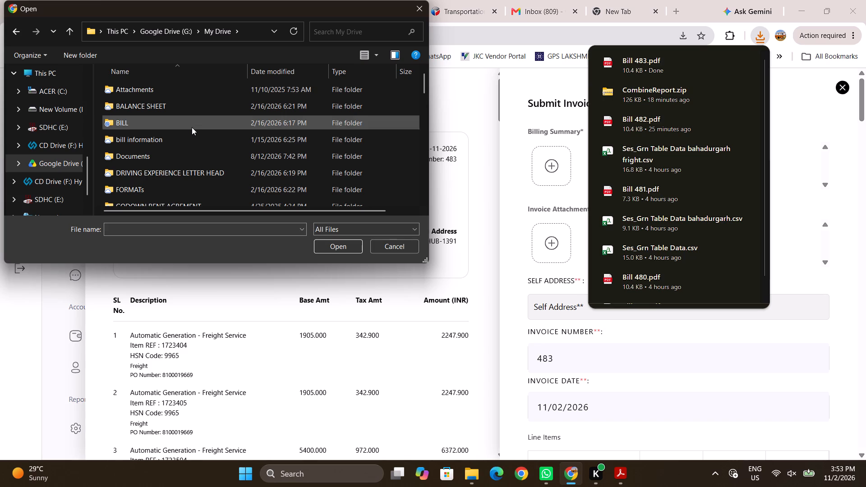
pyautogui.doubleClick(192, 127)
pyautogui.doubleClick(204, 150)
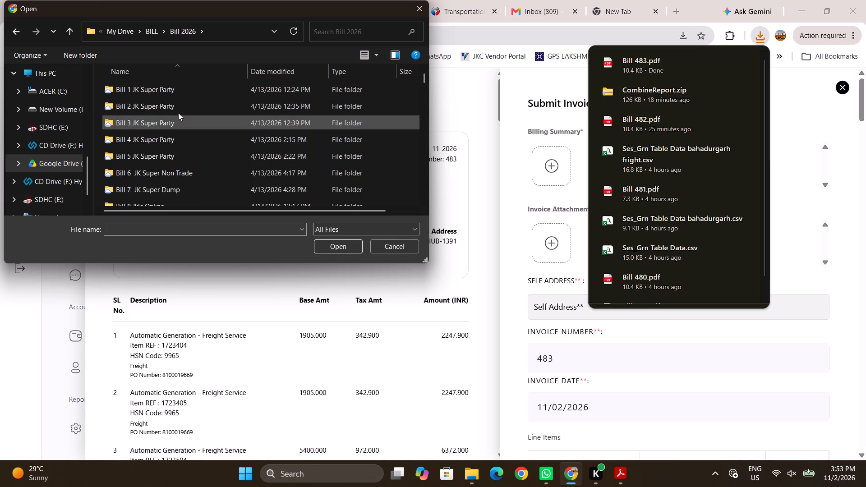
pyautogui.scroll(-20, 178, 109)
pyautogui.scroll(-20, 178, 109)
pyautogui.scroll(-20, 178, 109)
pyautogui.scroll(20, 178, 109)
pyautogui.scroll(11, 178, 109)
pyautogui.scroll(-20, 178, 109)
pyautogui.scroll(-20, 178, 109)
pyautogui.scroll(-20, 178, 109)
pyautogui.scroll(20, 178, 109)
pyautogui.scroll(15, 178, 109)
pyautogui.scroll(-20, 178, 109)
pyautogui.scroll(-20, 178, 109)
pyautogui.scroll(-20, 178, 109)
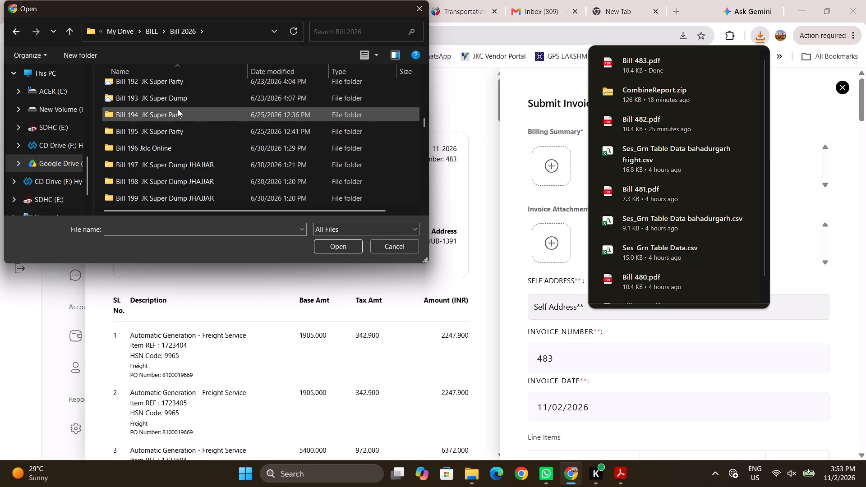
pyautogui.scroll(-20, 178, 109)
pyautogui.scroll(-20, 178, 109)
pyautogui.scroll(-20, 178, 109)
pyautogui.scroll(20, 178, 109)
pyautogui.scroll(16, 178, 109)
pyautogui.scroll(-20, 178, 109)
pyautogui.scroll(-20, 178, 109)
pyautogui.scroll(-20, 178, 109)
pyautogui.scroll(20, 178, 109)
pyautogui.scroll(20, 178, 109)
pyautogui.scroll(3, 178, 109)
pyautogui.scroll(-20, 178, 109)
pyautogui.scroll(-20, 178, 109)
pyautogui.scroll(-20, 178, 109)
pyautogui.scroll(6, 178, 109)
pyautogui.scroll(-20, 178, 109)
pyautogui.scroll(-20, 178, 109)
pyautogui.scroll(-20, 178, 109)
pyautogui.scroll(20, 178, 109)
pyautogui.scroll(18, 178, 109)
pyautogui.scroll(-20, 178, 109)
pyautogui.scroll(-20, 178, 109)
pyautogui.scroll(-20, 178, 109)
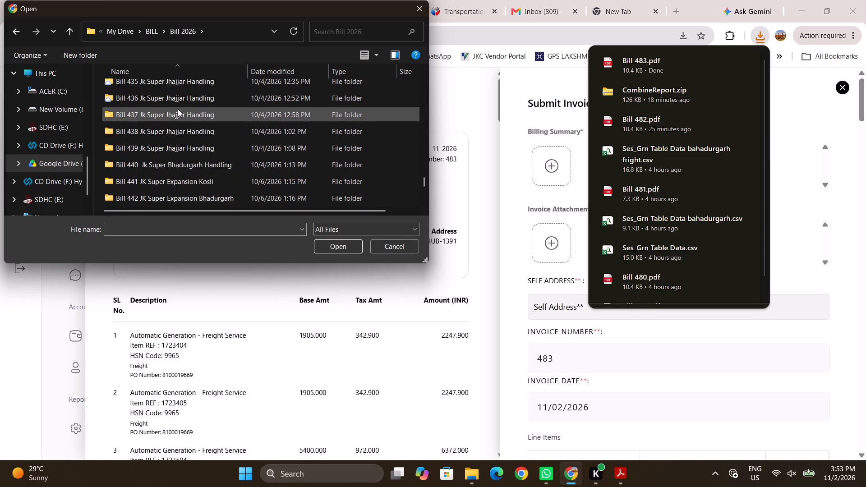
pyautogui.scroll(-20, 178, 109)
pyautogui.scroll(-20, 178, 109)
pyautogui.scroll(-20, 178, 109)
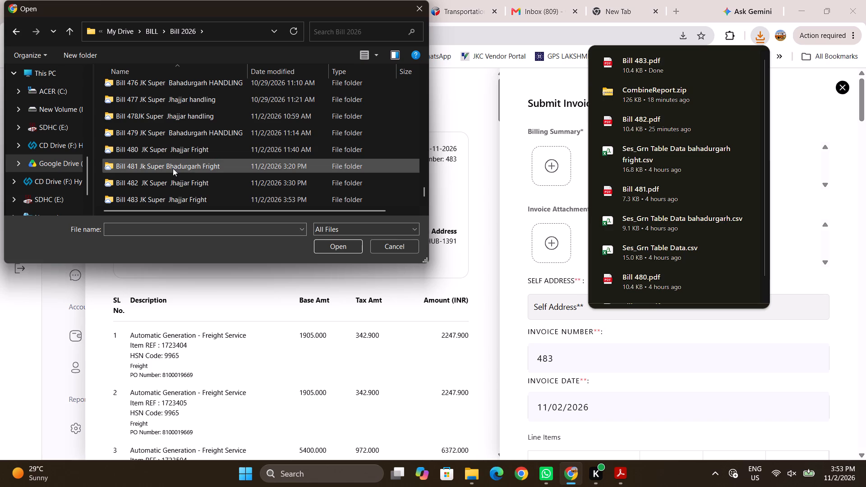
pyautogui.scroll(-11, 173, 168)
pyautogui.doubleClick(172, 199)
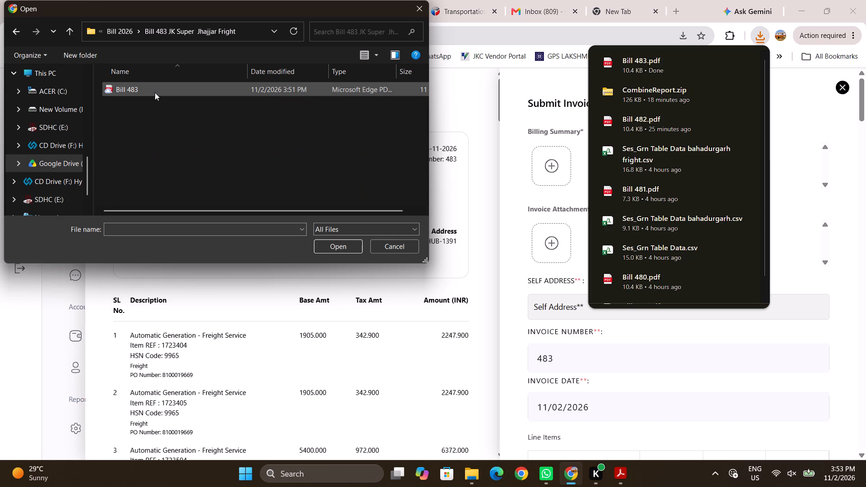
# Open the Bill 483 PDF in Adobe Acrobat from the file chooser.
pyautogui.click(153, 88)
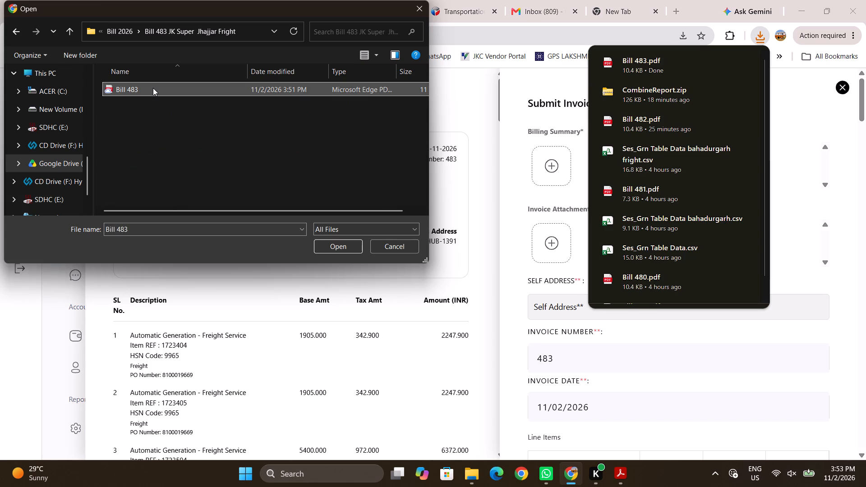
pyautogui.rightClick(153, 88)
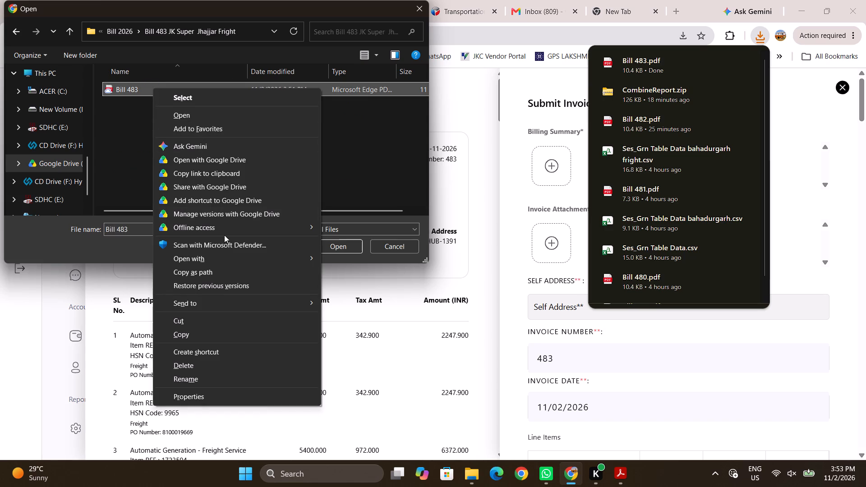
pyautogui.click(226, 262)
pyautogui.click(364, 265)
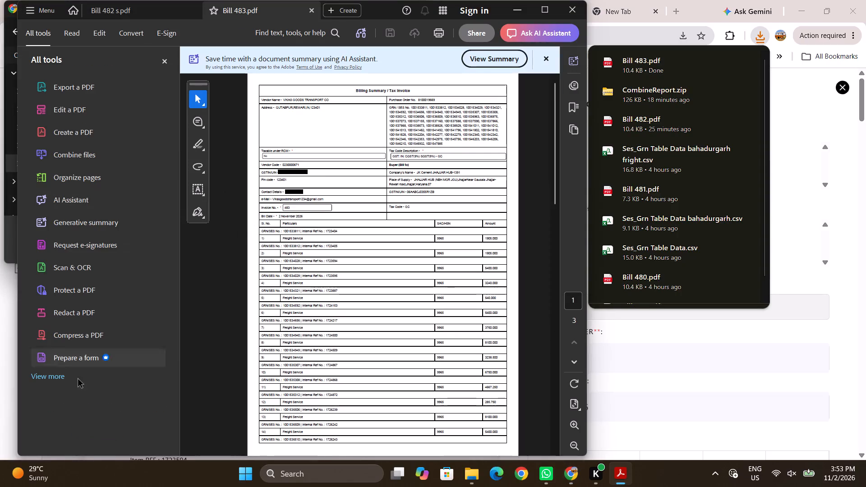
# Start a certificate-based digital signature and draw its area inside the Digital Signature box on page 3 of Bill 483.
pyautogui.click(44, 381)
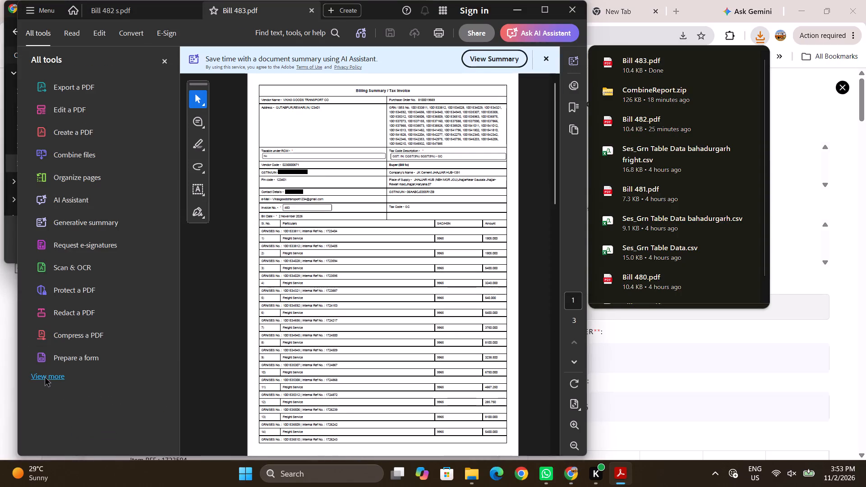
pyautogui.click(49, 372)
pyautogui.scroll(-4, 100, 324)
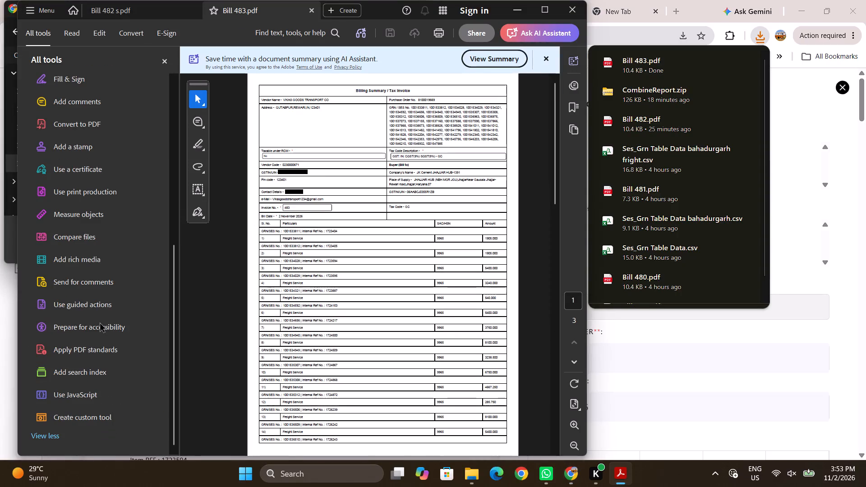
pyautogui.click(85, 178)
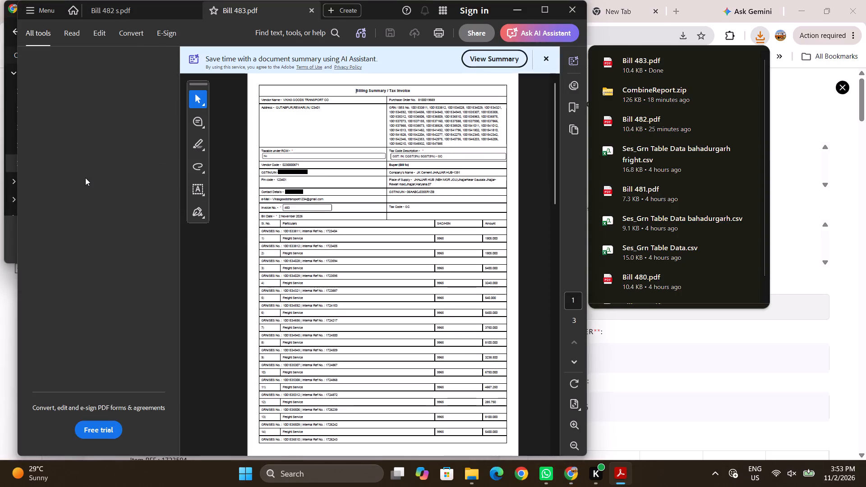
pyautogui.click(77, 92)
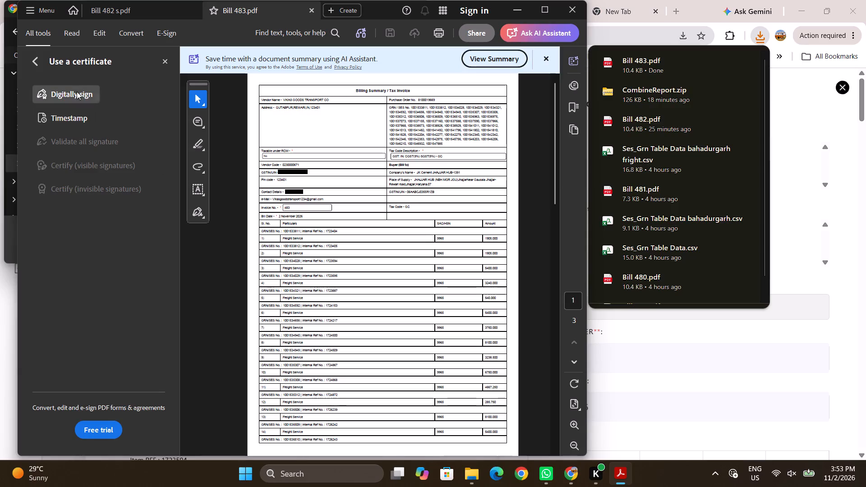
pyautogui.click(429, 260)
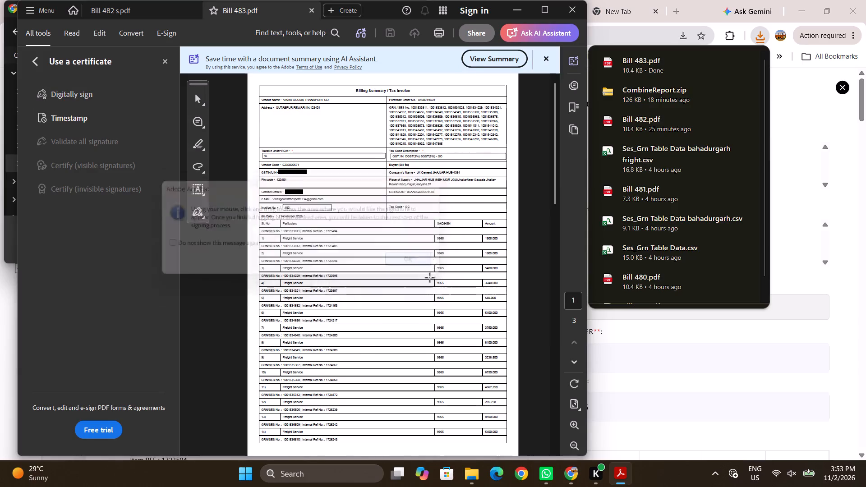
pyautogui.scroll(-20, 426, 356)
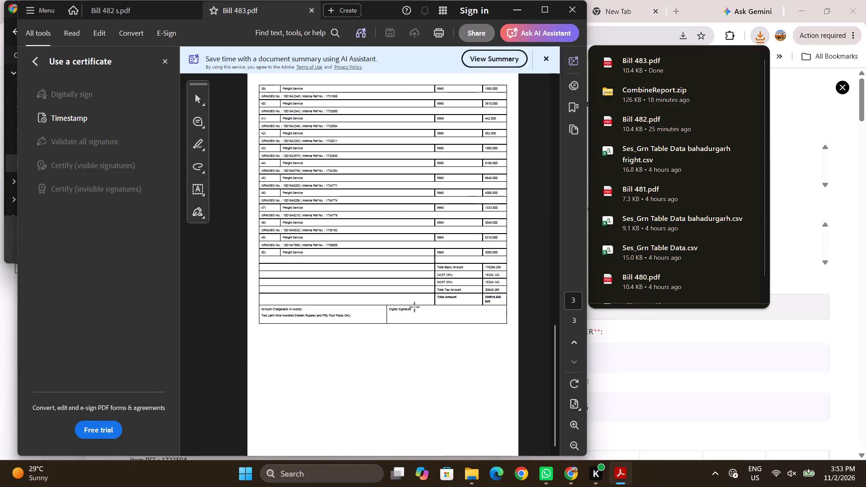
pyautogui.moveTo(415, 306); pyautogui.dragTo(494, 322)
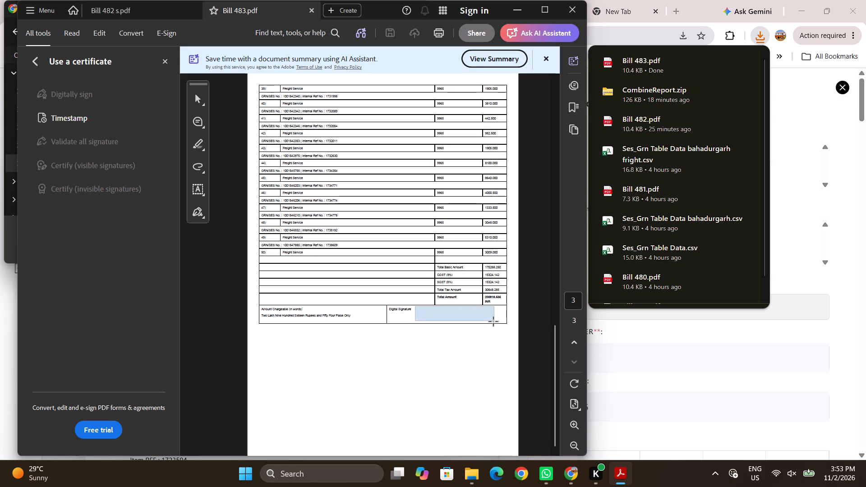
pyautogui.moveTo(494, 322); pyautogui.dragTo(493, 324)
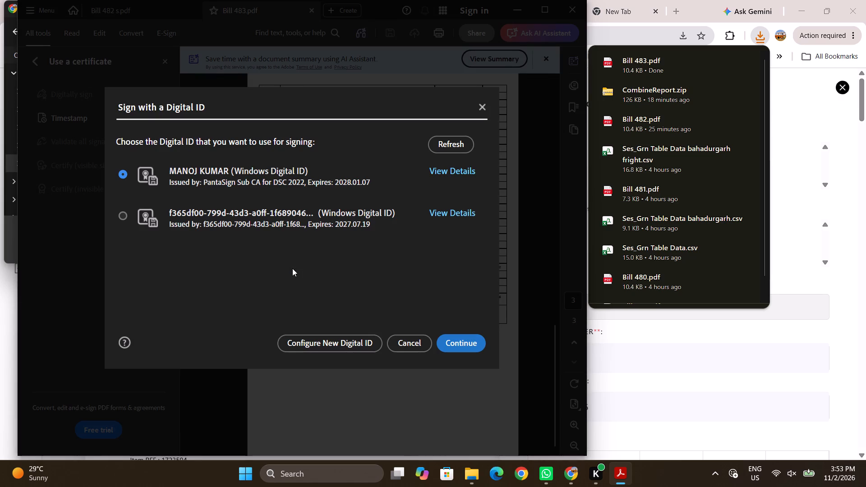
# Sign with the PantaSign-issued Windows Digital ID in Standard Text appearance and save the signed PDF as Bill 483 s in the same folder.
pyautogui.click(459, 342)
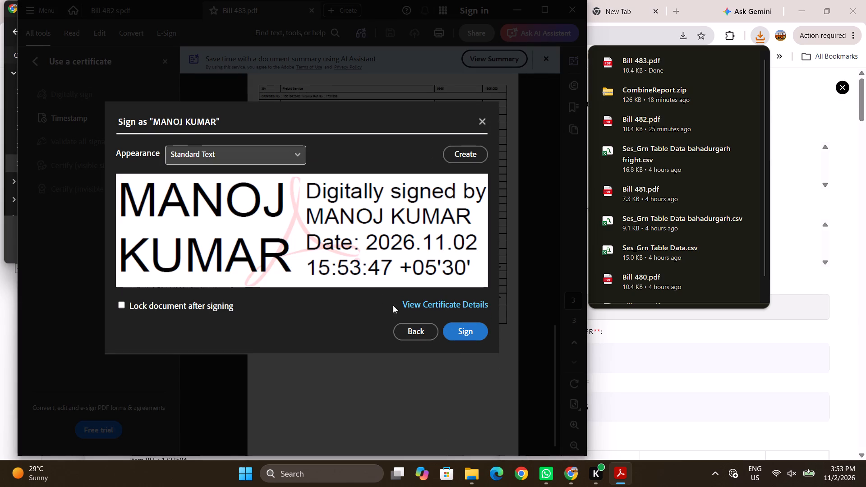
pyautogui.click(464, 336)
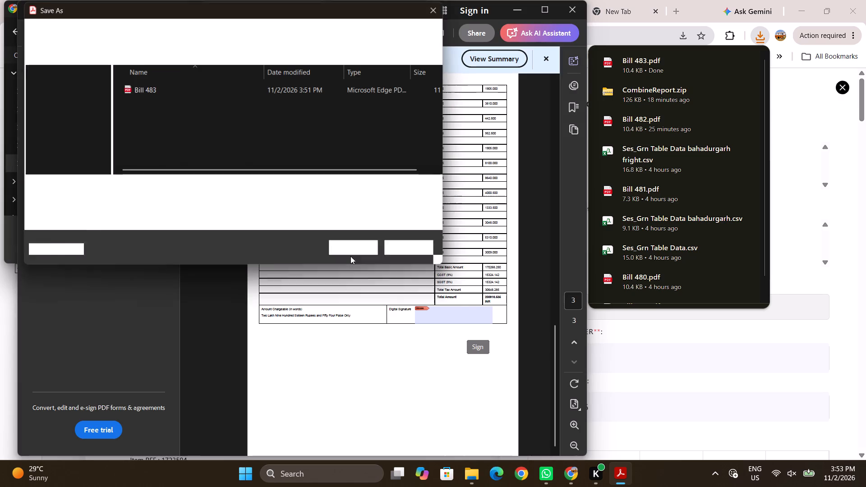
pyautogui.click(136, 184)
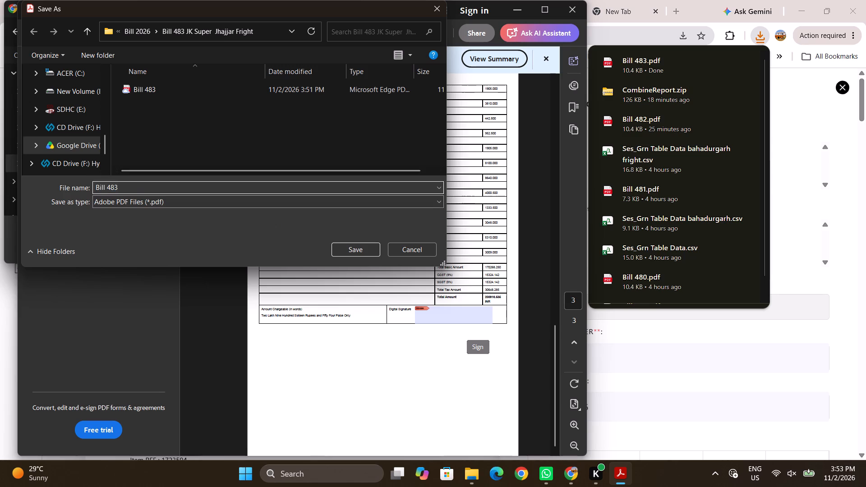
pyautogui.press('space')
pyautogui.write('s')
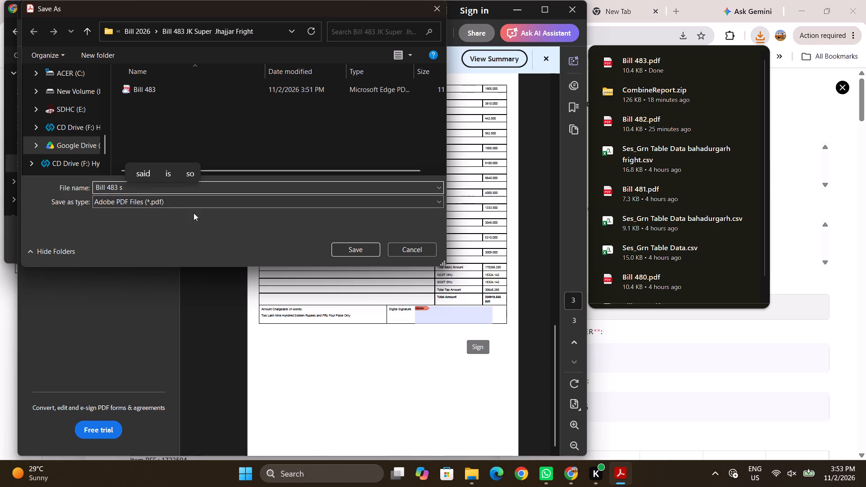
pyautogui.click(342, 255)
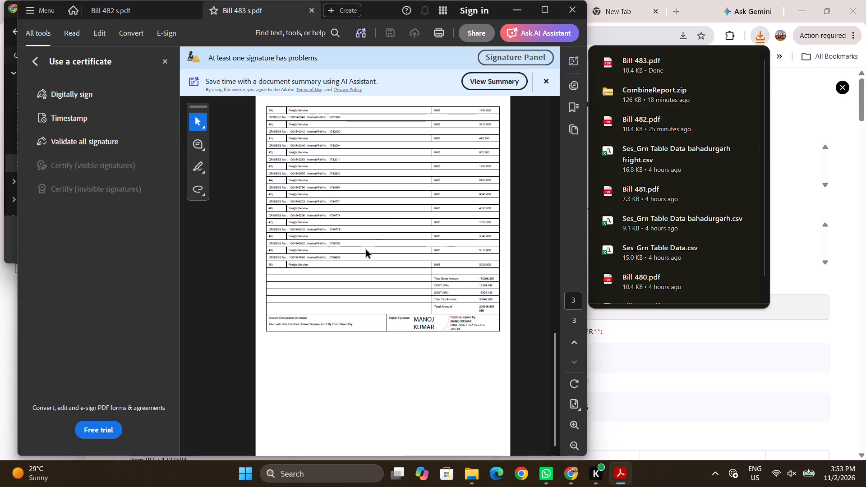
# Switch back to Chrome and upload the signed Bill 483 s PDF as the Billing Summary, dismissing the recent downloads list.
pyautogui.click(521, 9)
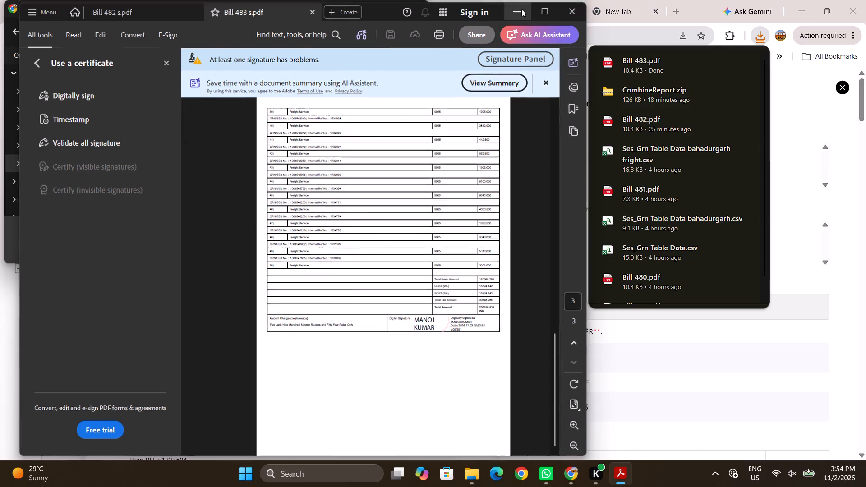
pyautogui.click(220, 108)
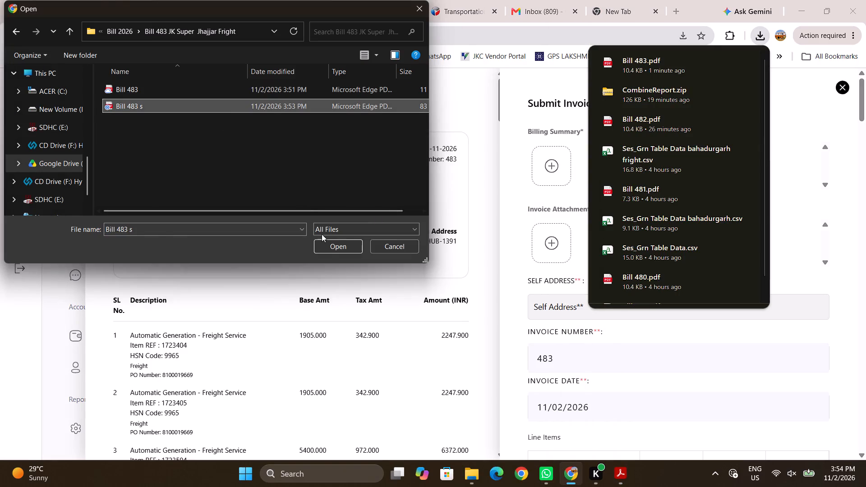
pyautogui.click(335, 244)
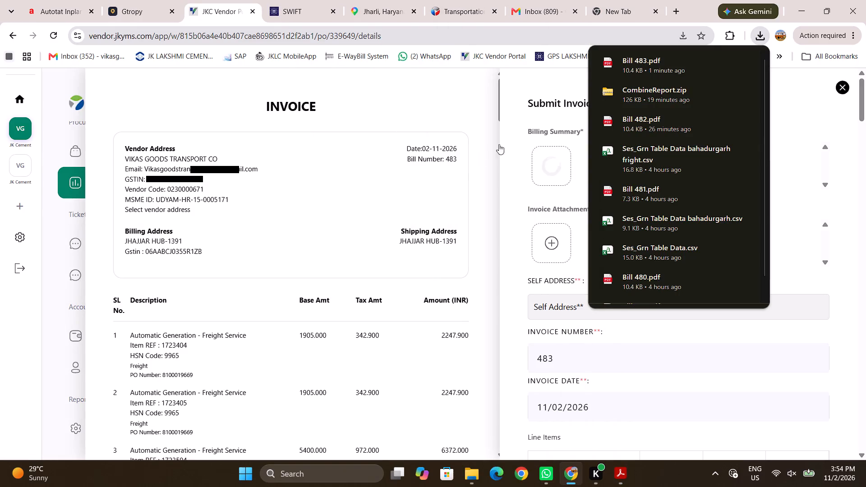
pyautogui.click(803, 92)
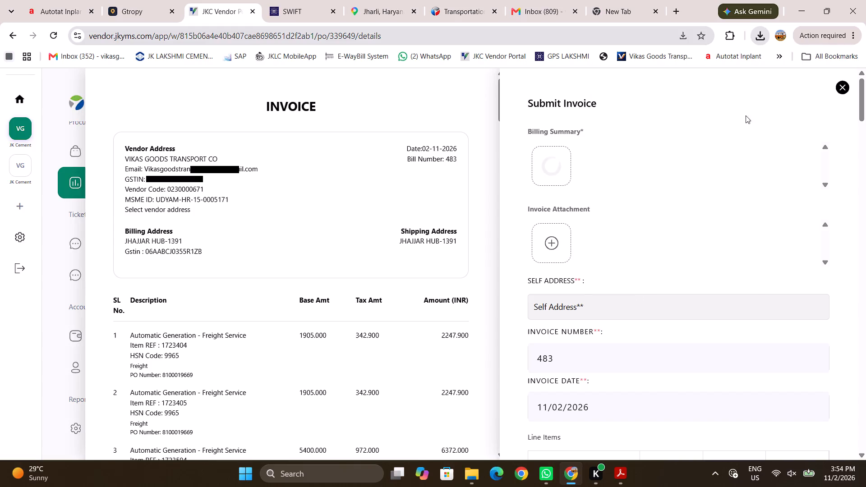
# Start adding a file under Invoice Attachment.
pyautogui.click(551, 239)
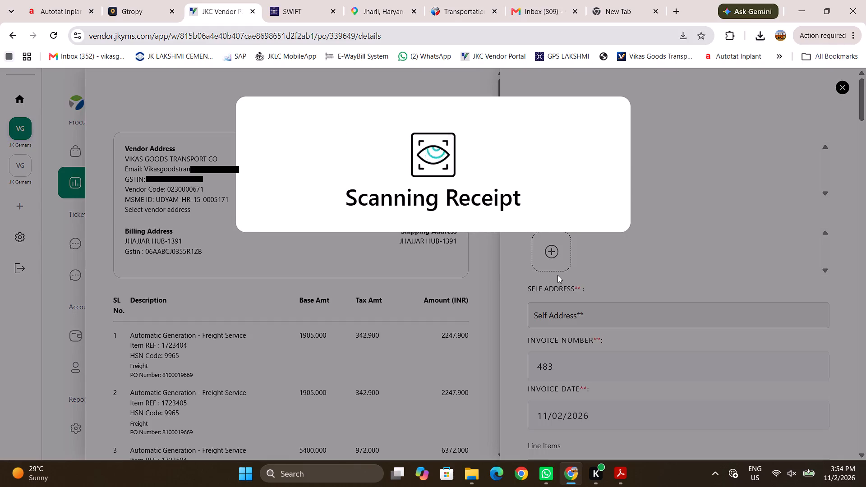
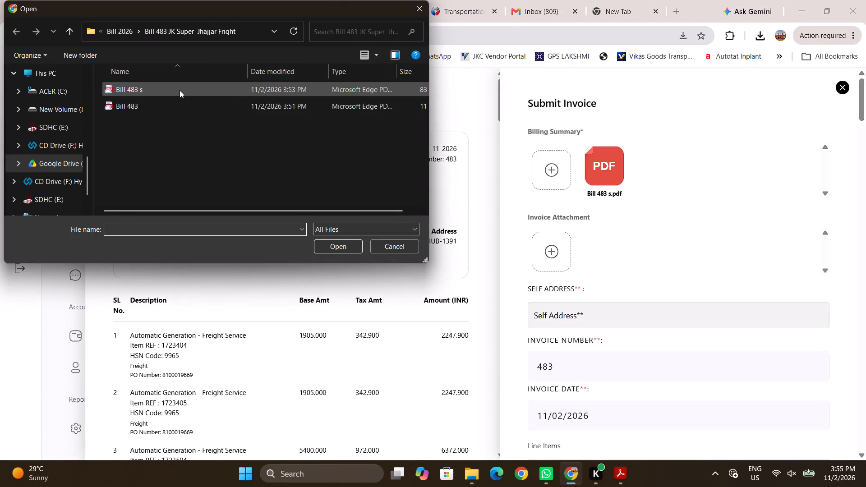
# Upload the signed Bill 483 s PDF from the Bill 483 JK Super Jhajjar folder as the Invoice Attachment.
pyautogui.click(180, 90)
pyautogui.click(336, 248)
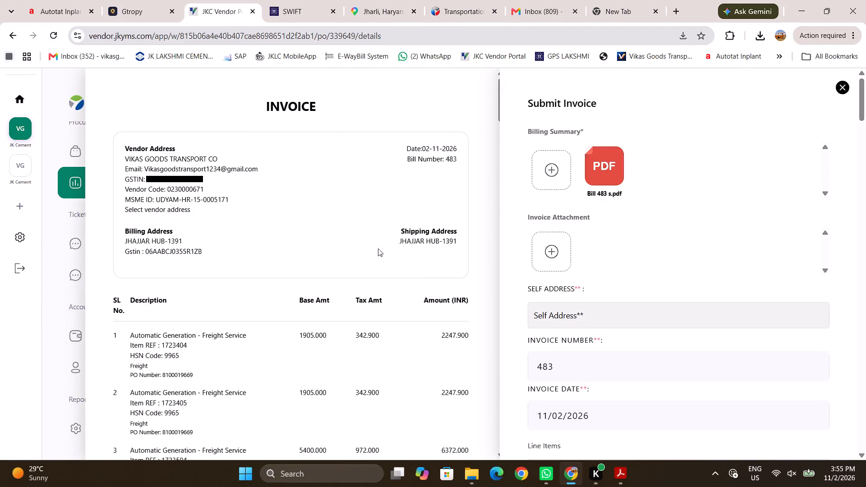
# Set the invoice's Self Address to the first listed Vikas Goods Transport Co address.
pyautogui.click(629, 311)
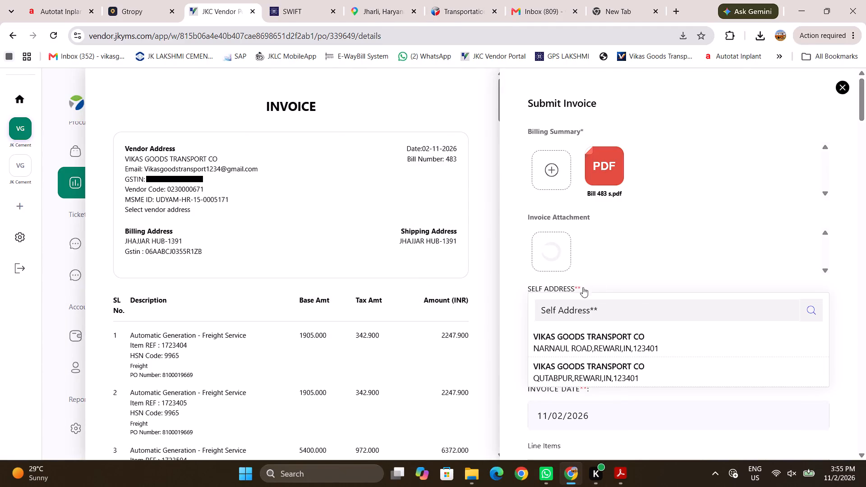
pyautogui.click(586, 336)
pyautogui.scroll(-13, 615, 396)
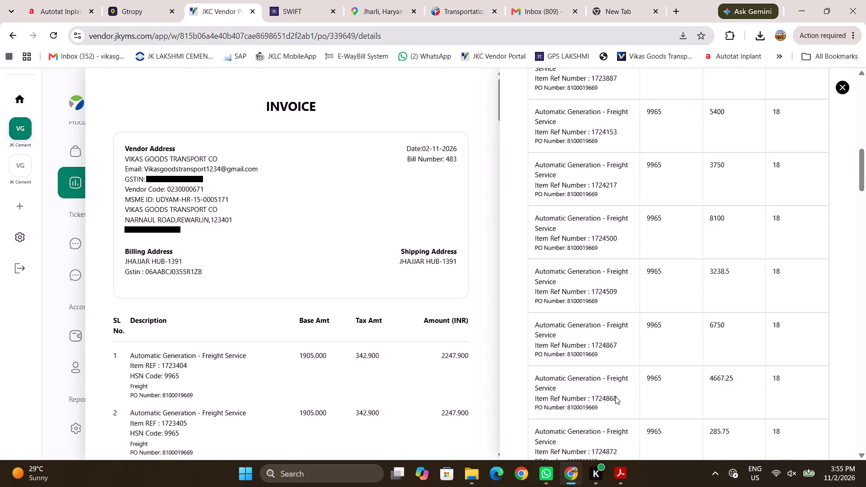
pyautogui.scroll(-11, 615, 396)
pyautogui.scroll(-19, 615, 396)
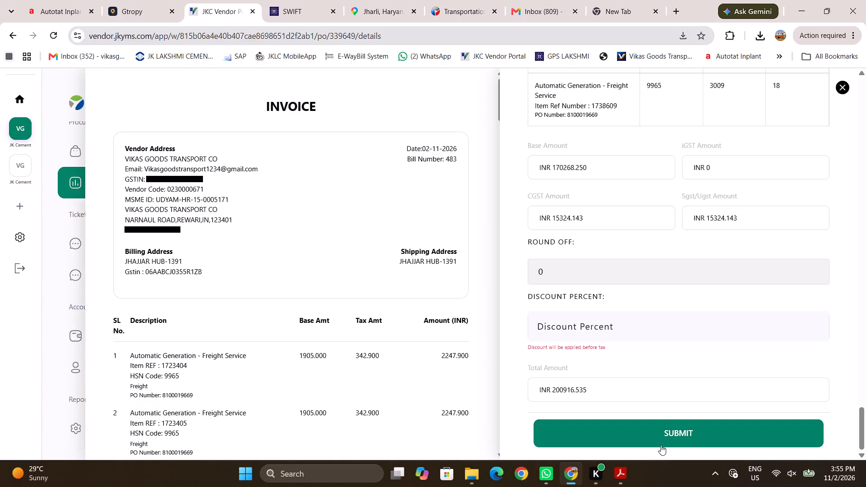
pyautogui.click(659, 433)
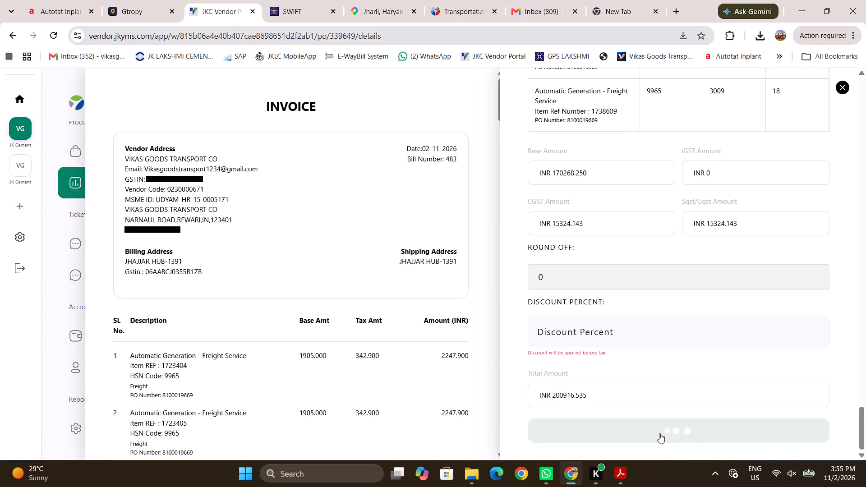
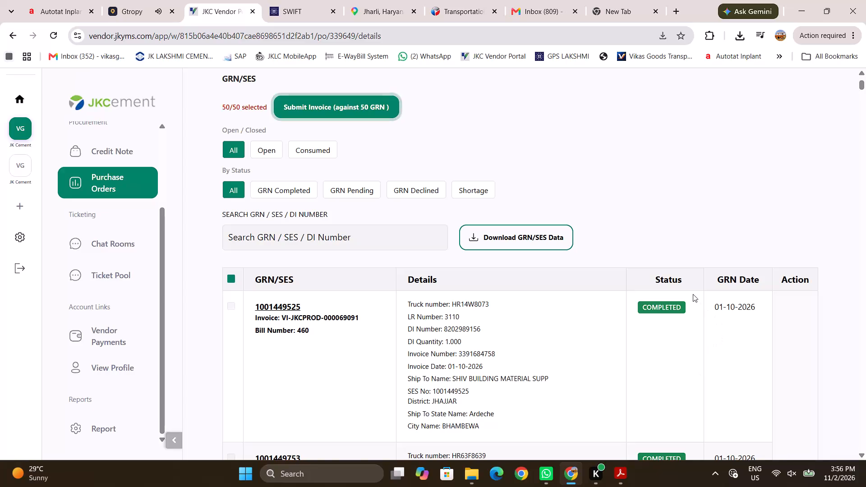
# Leave the purchase order details and return to the list of purchase orders.
pyautogui.scroll(2, 613, 223)
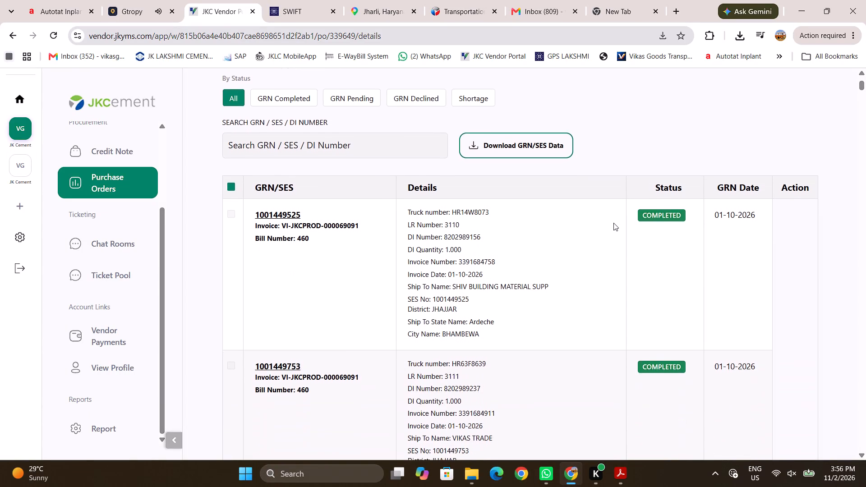
pyautogui.scroll(1, 613, 223)
pyautogui.click(118, 193)
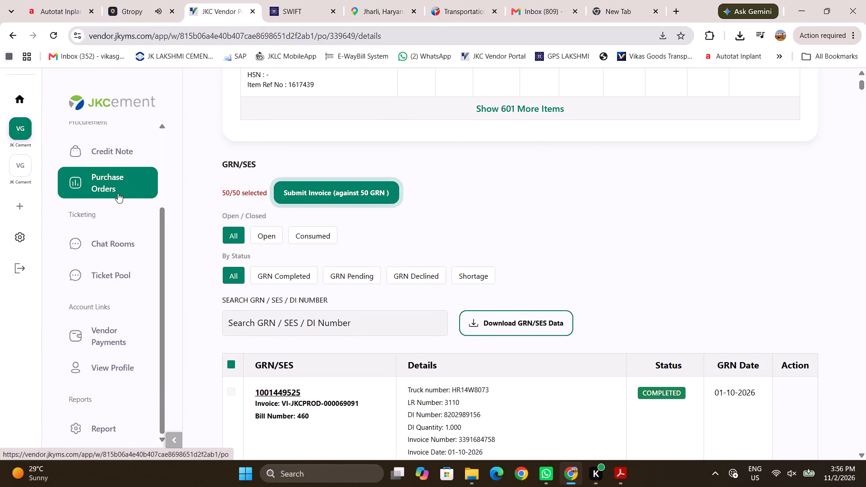
# Filter the purchase orders to the date range 1 August 2026 to 2 November 2026.
pyautogui.scroll(-5, 378, 298)
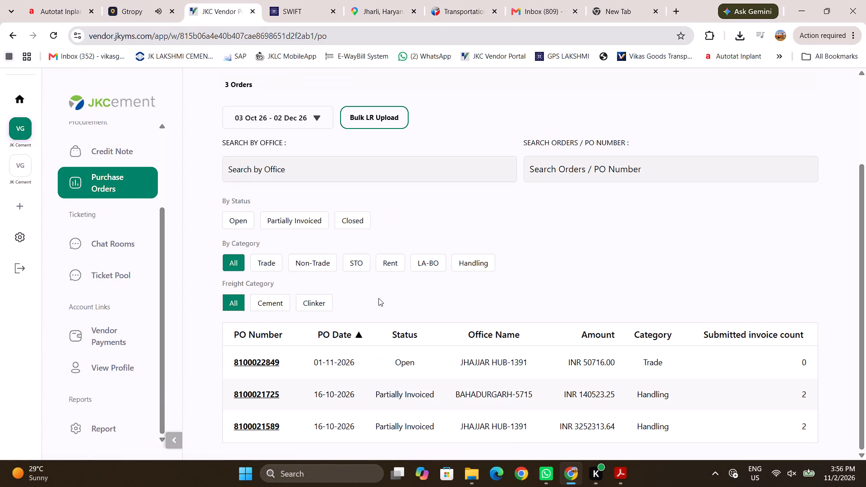
pyautogui.click(304, 122)
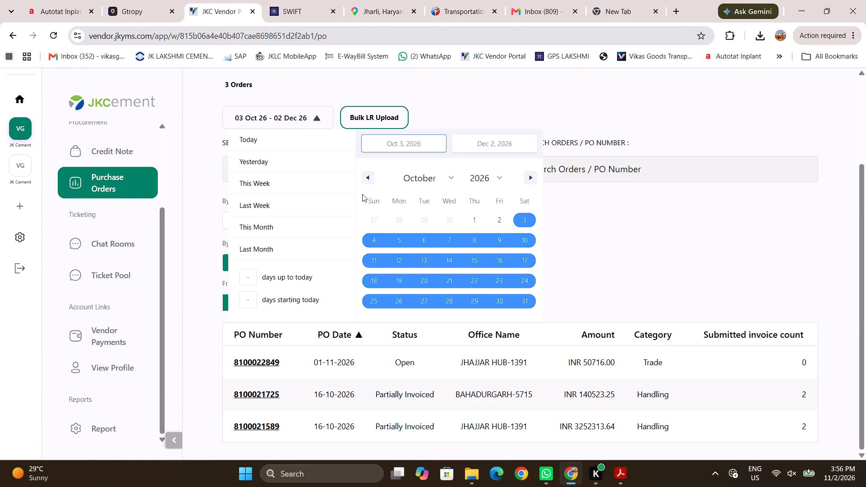
pyautogui.click(366, 177)
pyautogui.click(366, 177)
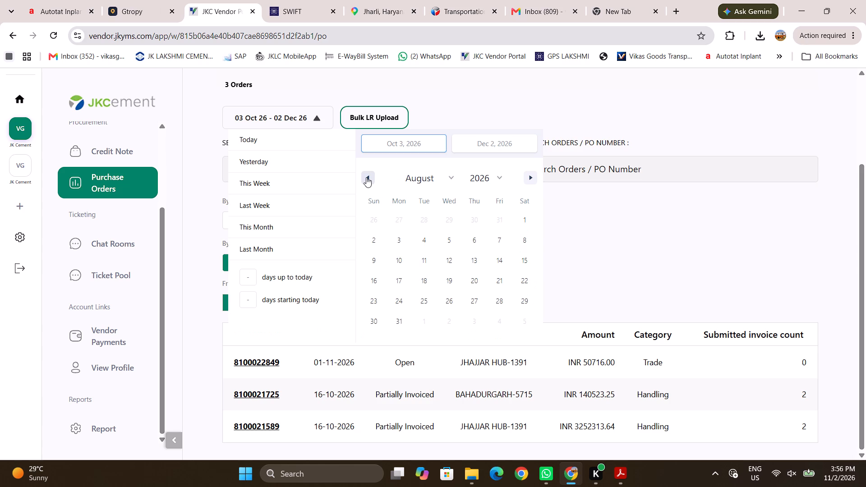
pyautogui.click(527, 221)
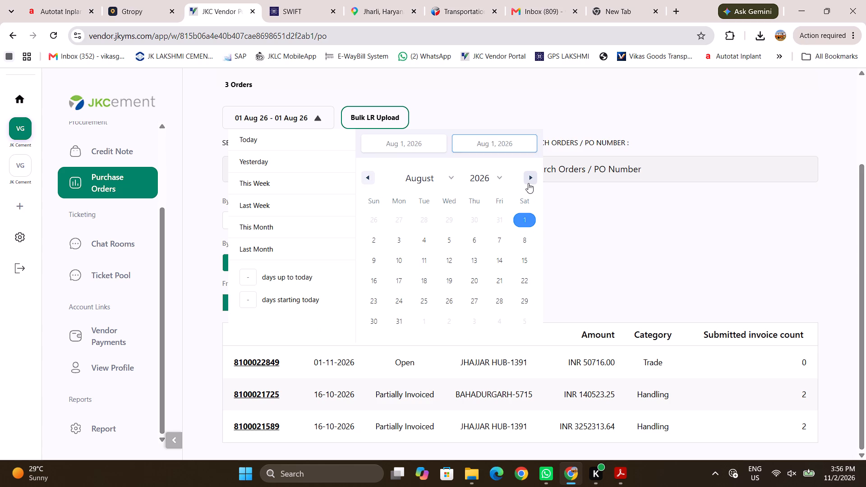
pyautogui.tripleClick(528, 183)
pyautogui.click(404, 223)
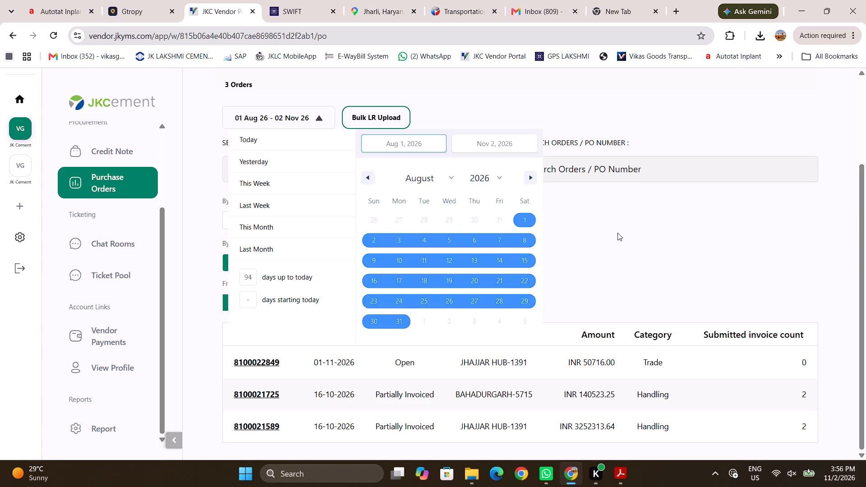
pyautogui.click(617, 233)
pyautogui.scroll(-3, 565, 356)
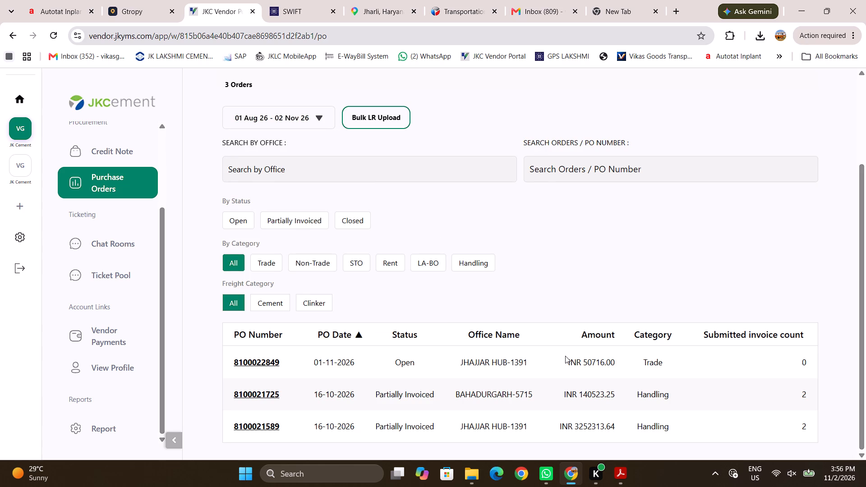
pyautogui.scroll(-4, 565, 356)
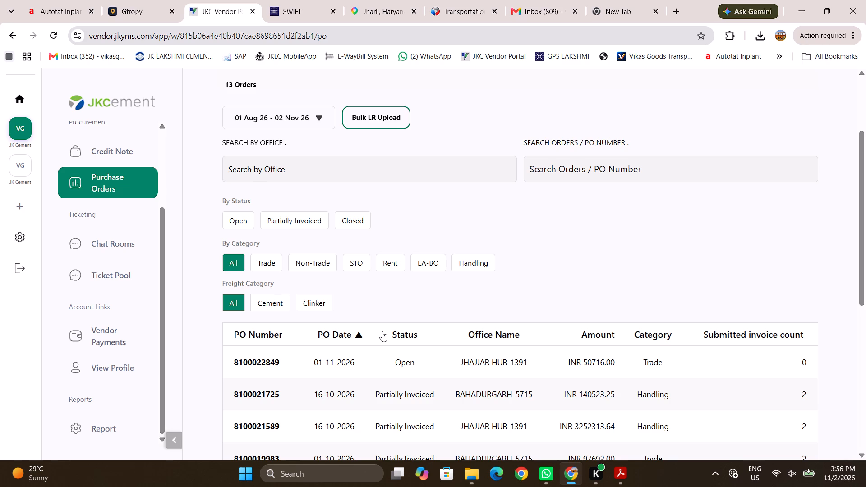
pyautogui.scroll(-1, 382, 331)
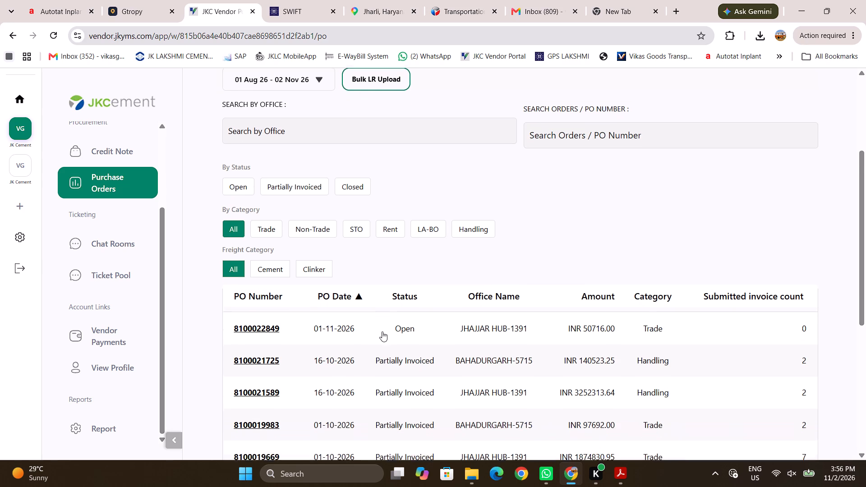
pyautogui.scroll(-3, 382, 331)
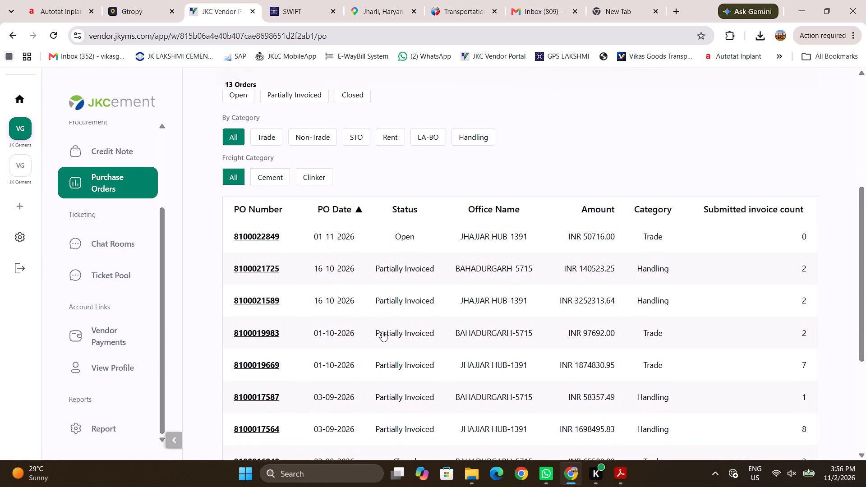
pyautogui.click(267, 363)
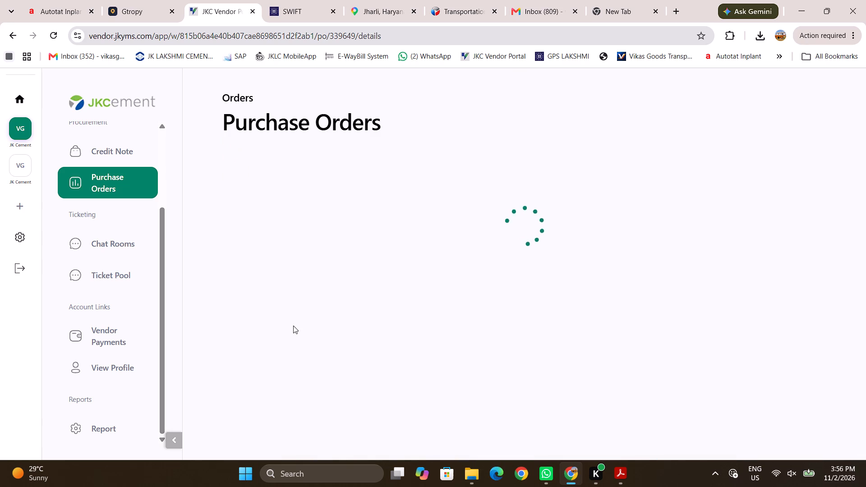